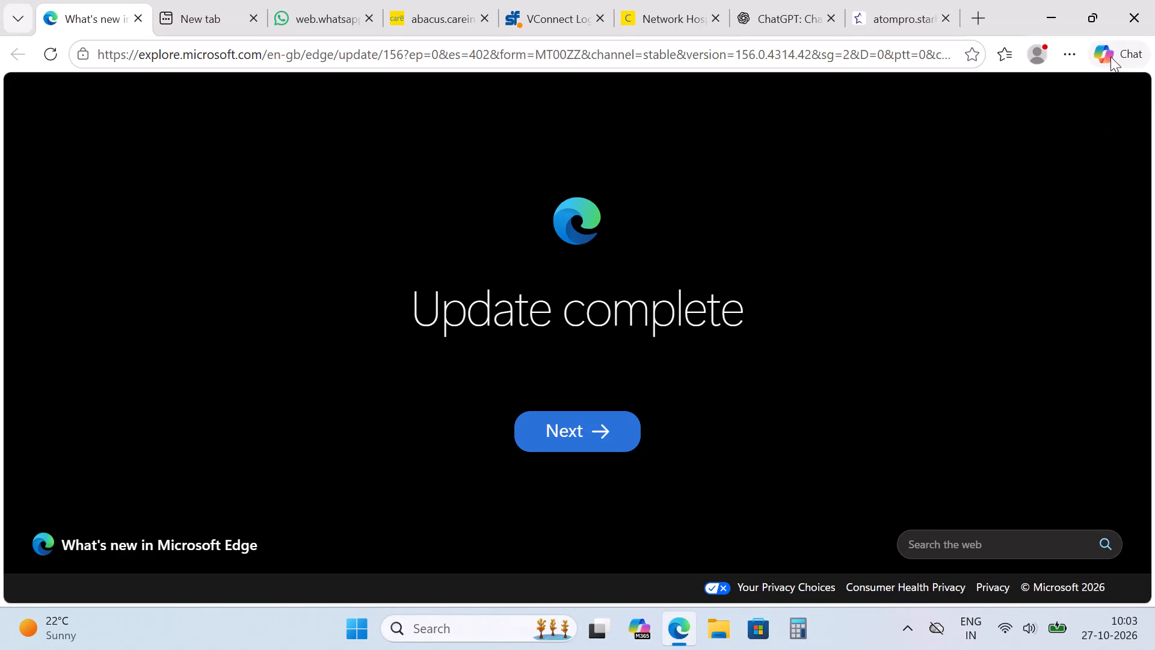
Close the Microsoft Edge window showing the update page and refresh the desktop.
click(1141, 2)
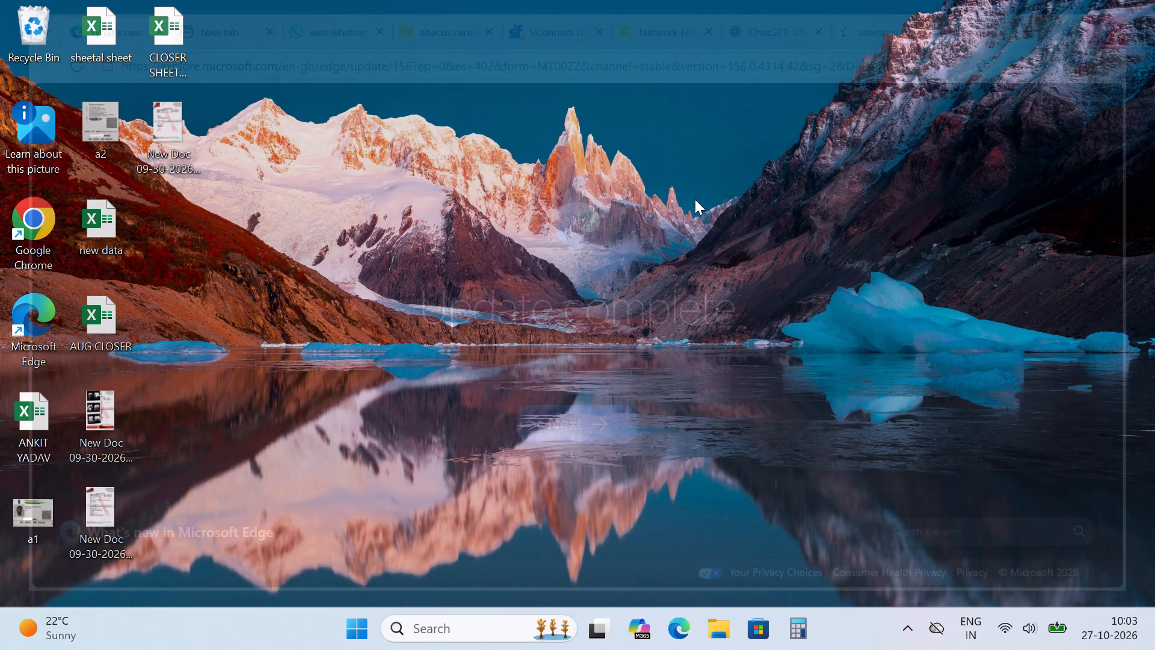
right_click(695, 199)
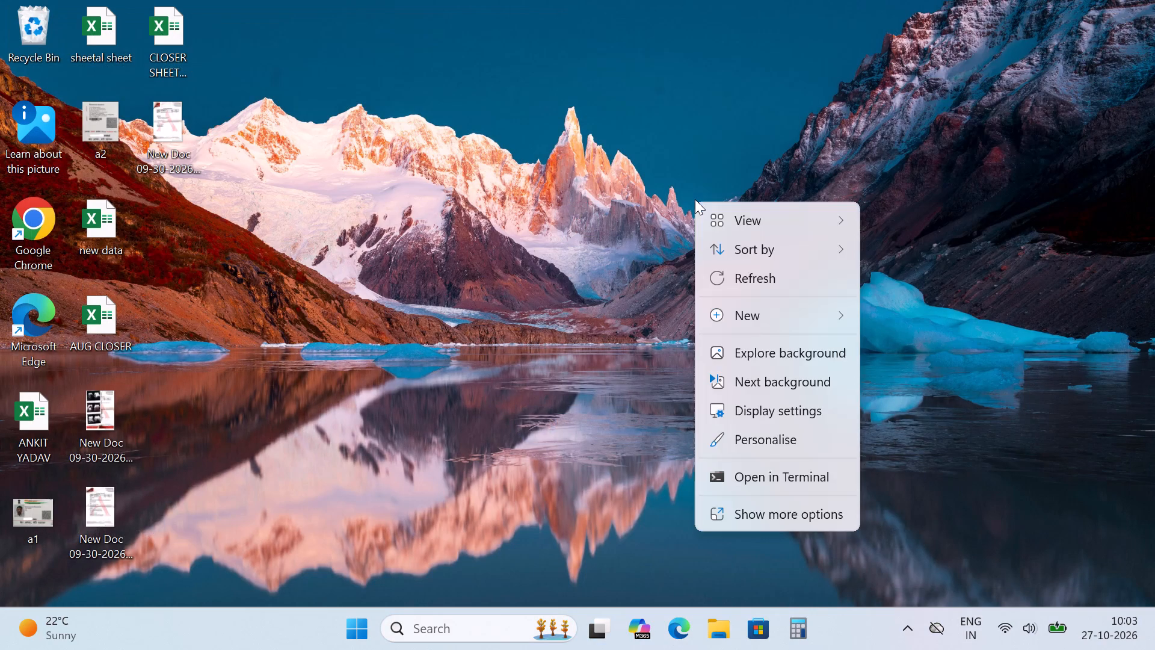
click(733, 282)
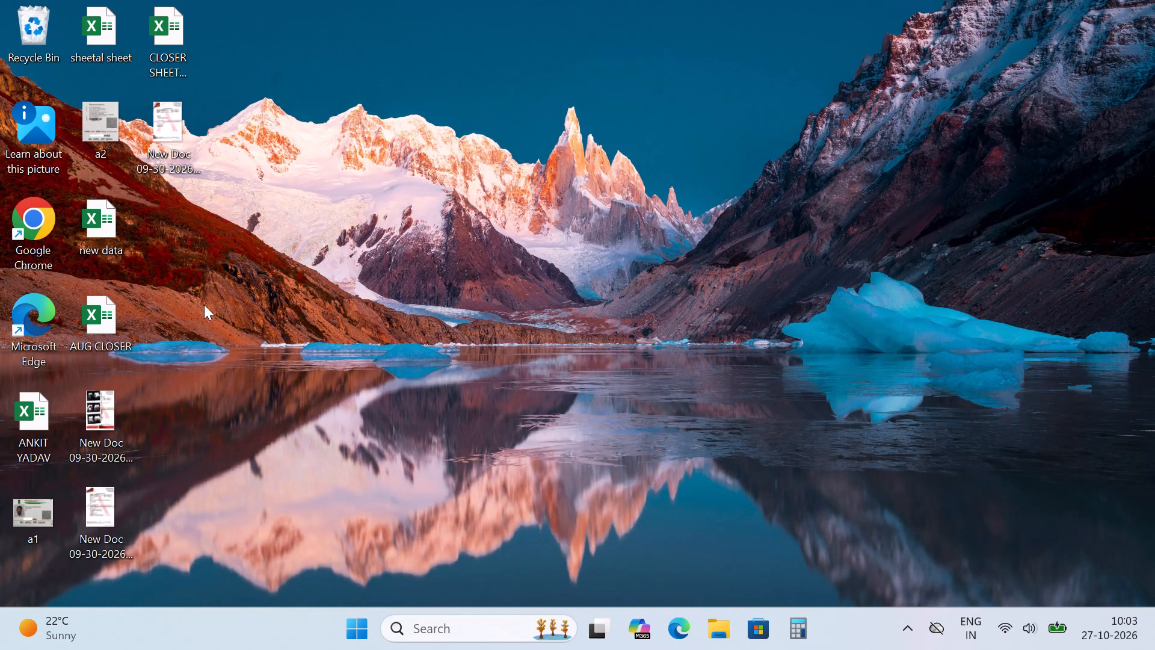
Launch Google Chrome from the desktop.
double_click(26, 232)
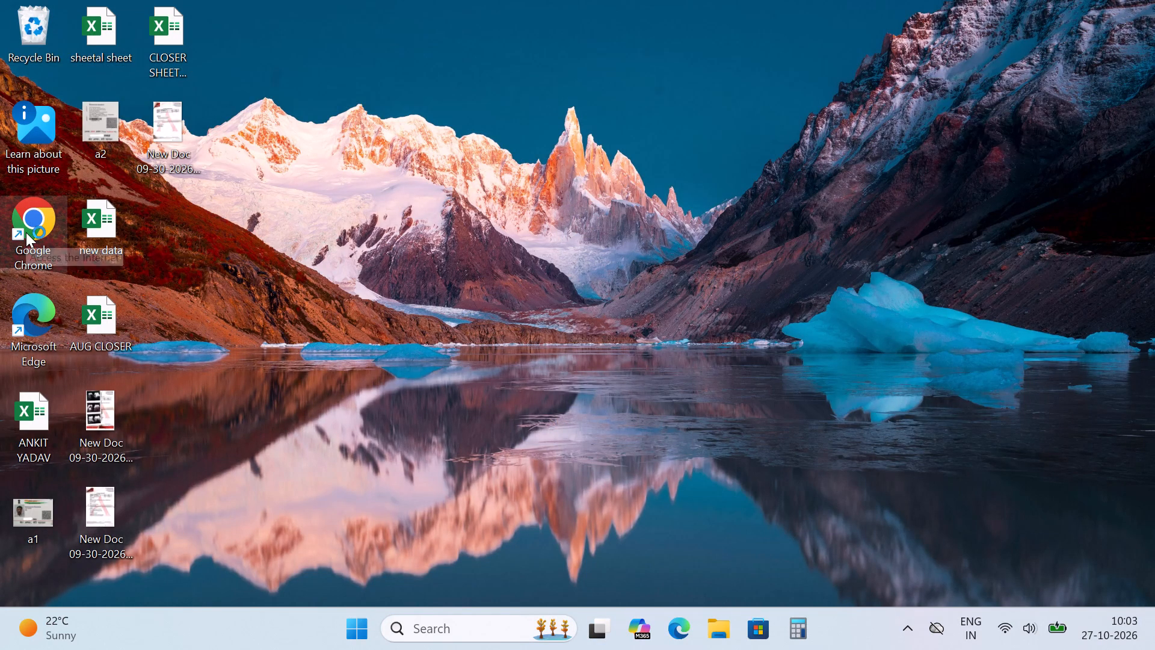
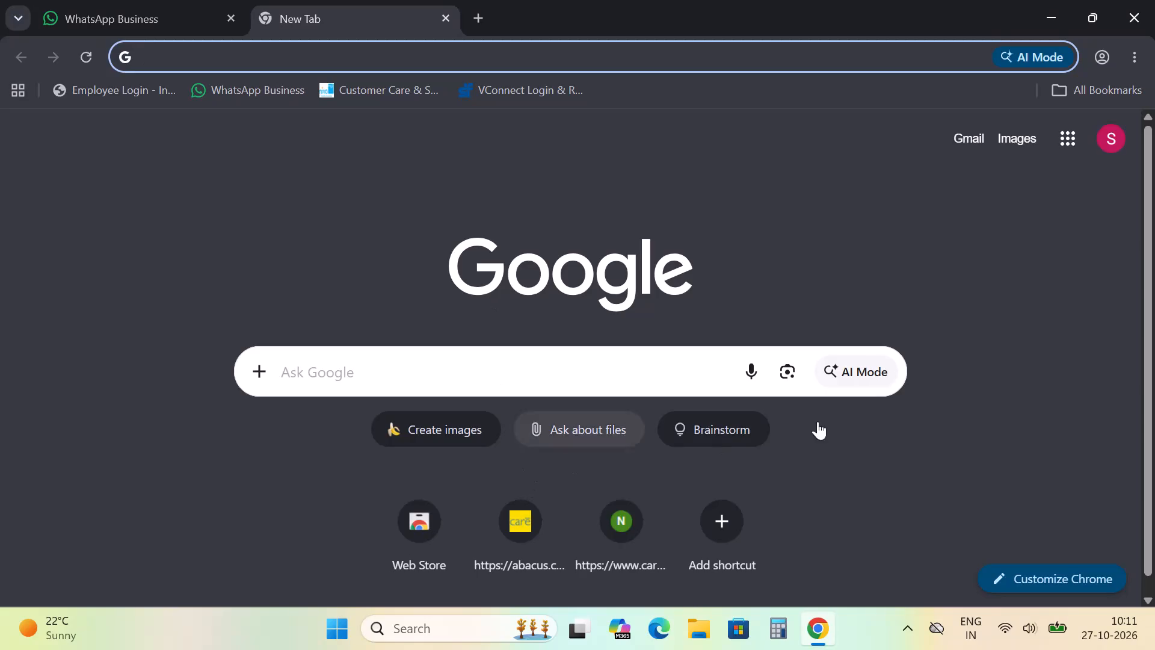
Open the full list of saved bookmarks to reach a bookmarked page.
click(1103, 84)
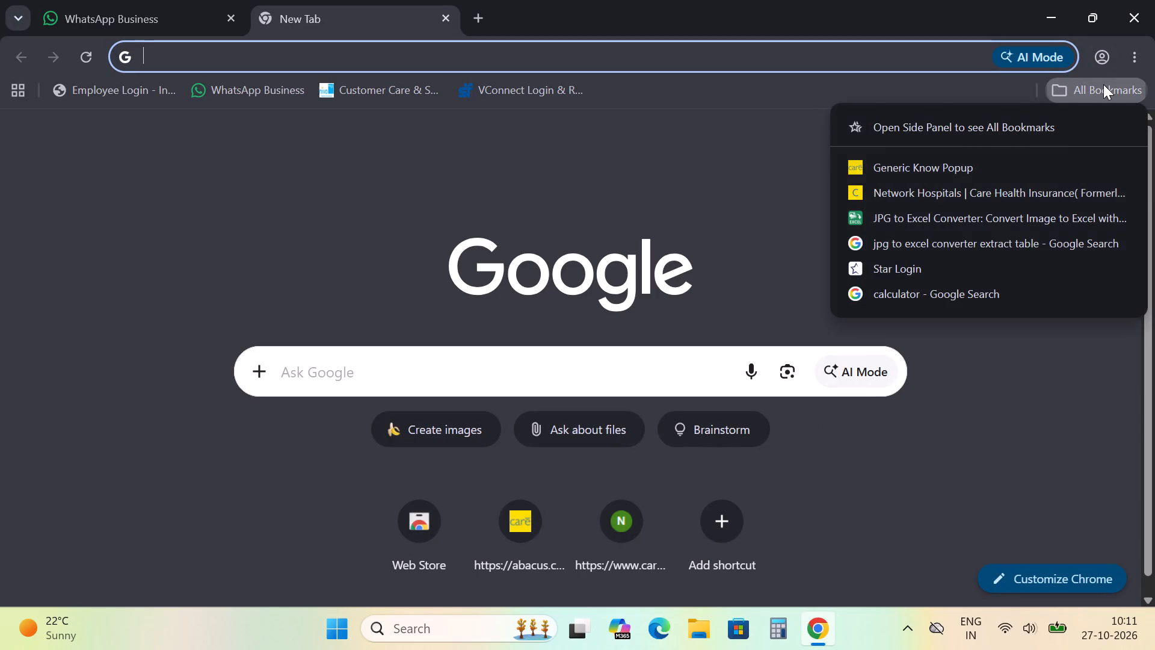
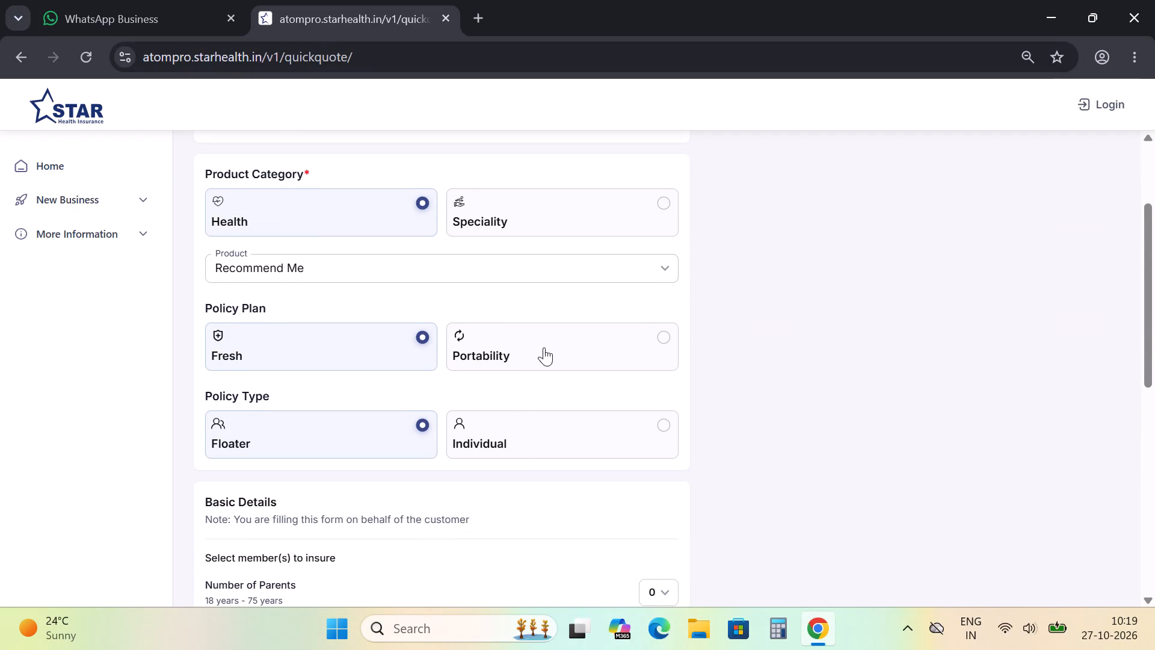
Choose Portability as the policy plan in the Star Health quick quote form.
click(544, 347)
In the members to insure under Basic Details, set the number of adults to 2 and open the number of children choices.
scroll(544, 347, down, 1)
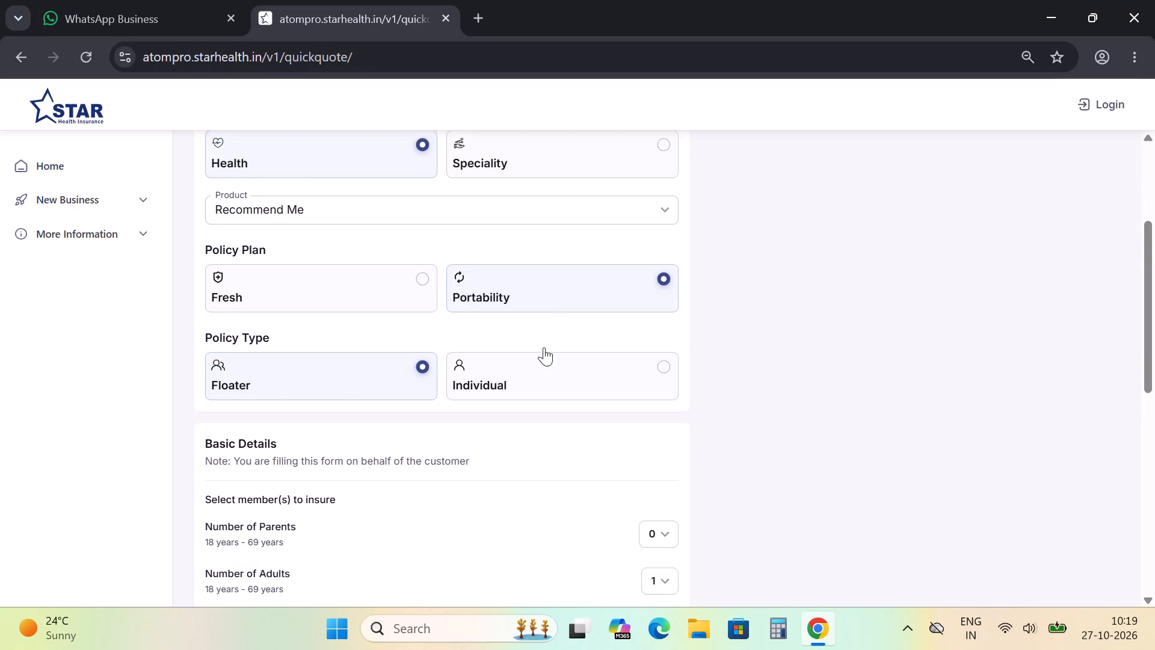
scroll(544, 347, down, 2)
click(661, 373)
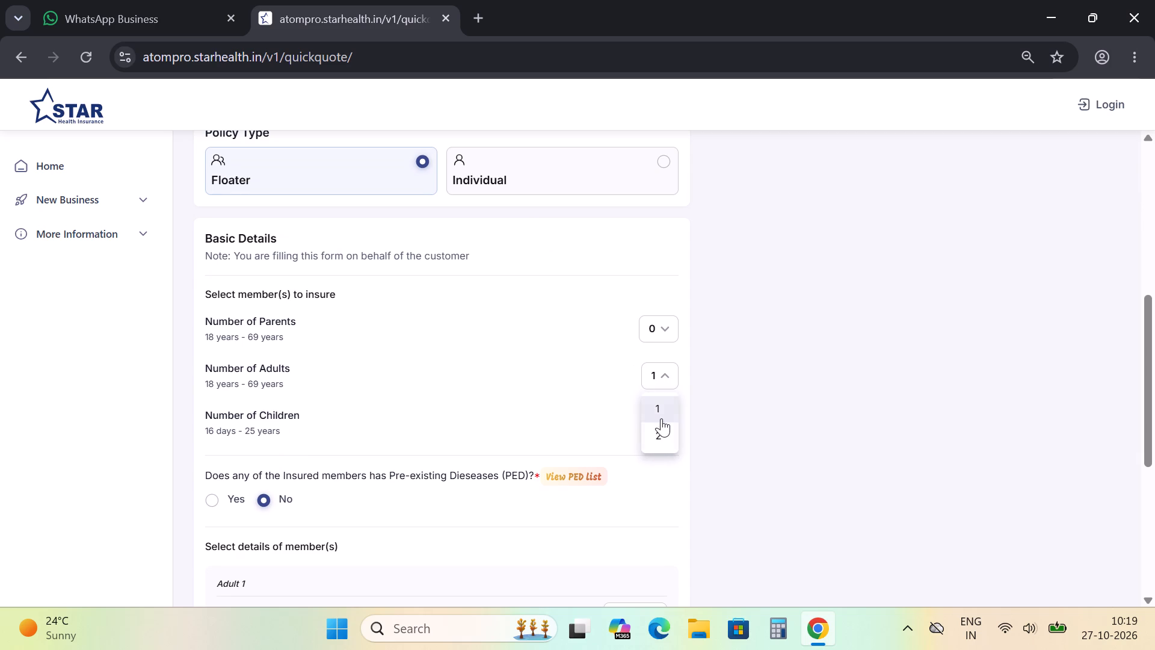
click(661, 435)
click(659, 416)
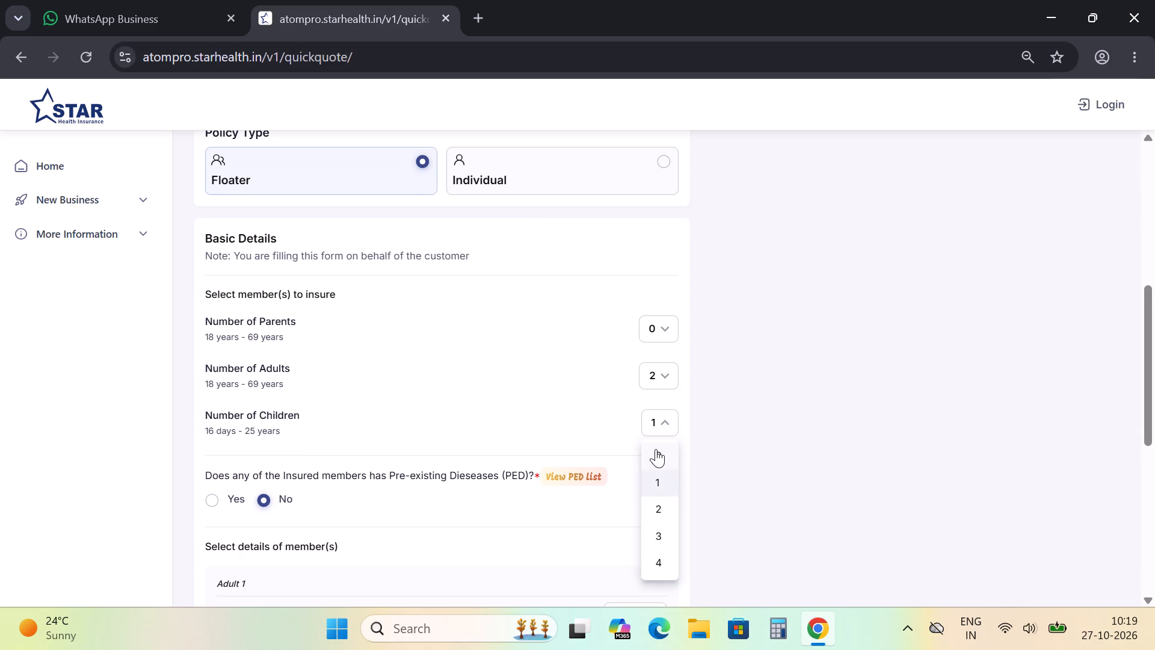
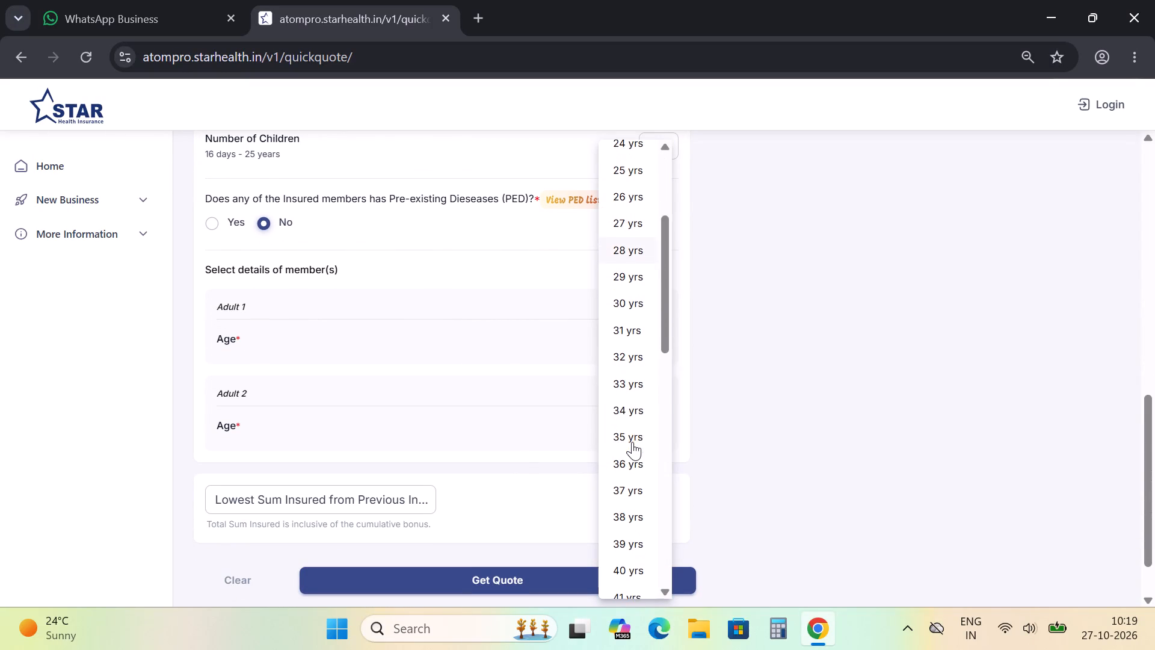
Choose the insured adult's age from the age options in the member details.
scroll(632, 442, down, 3)
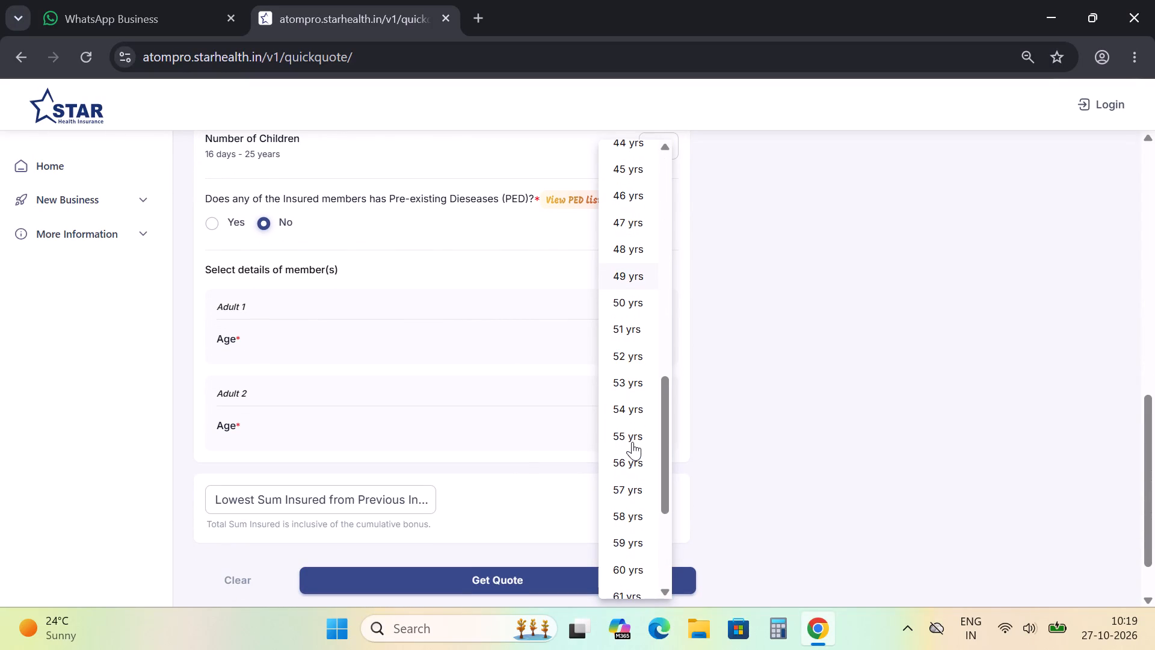
scroll(632, 442, down, 3)
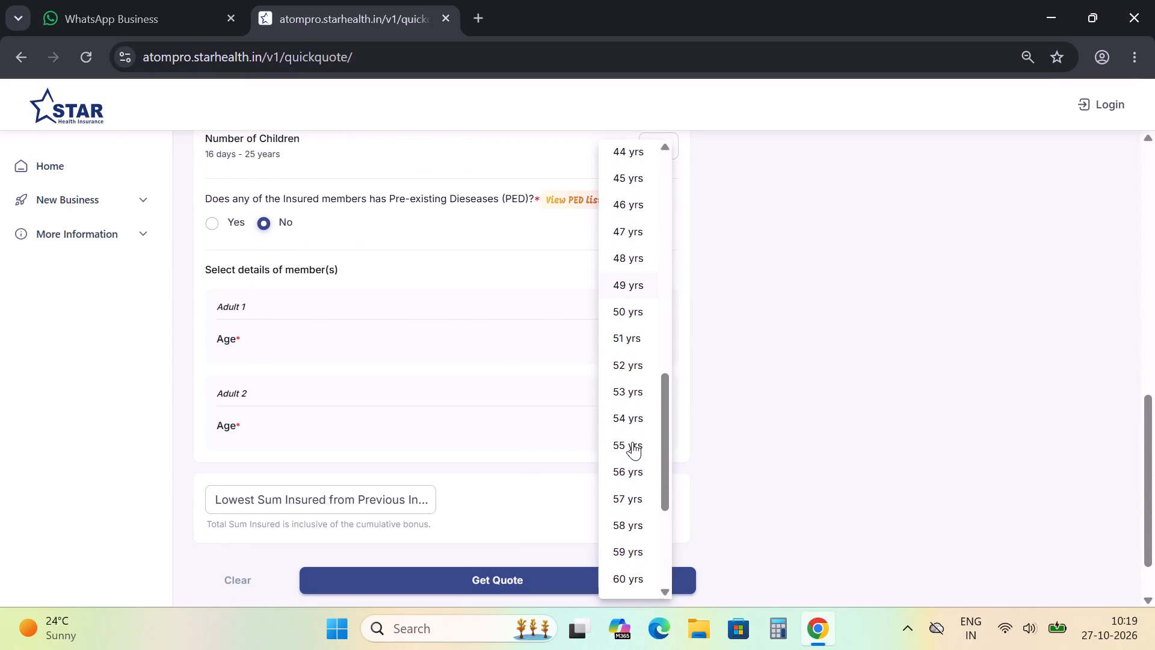
scroll(632, 442, down, 3)
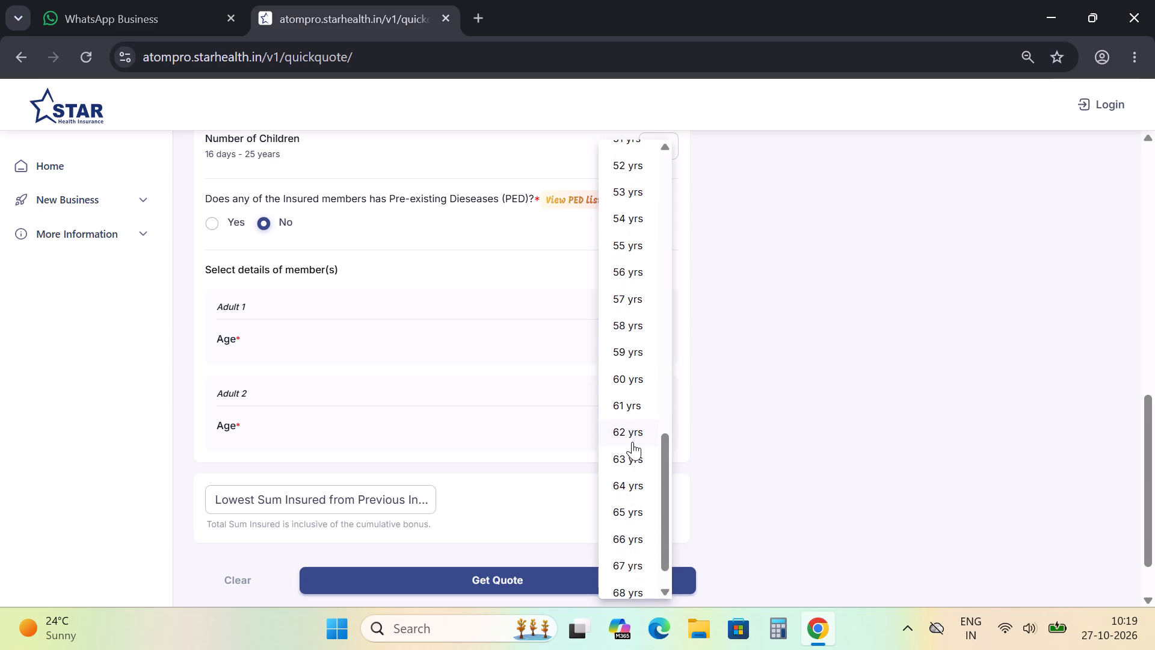
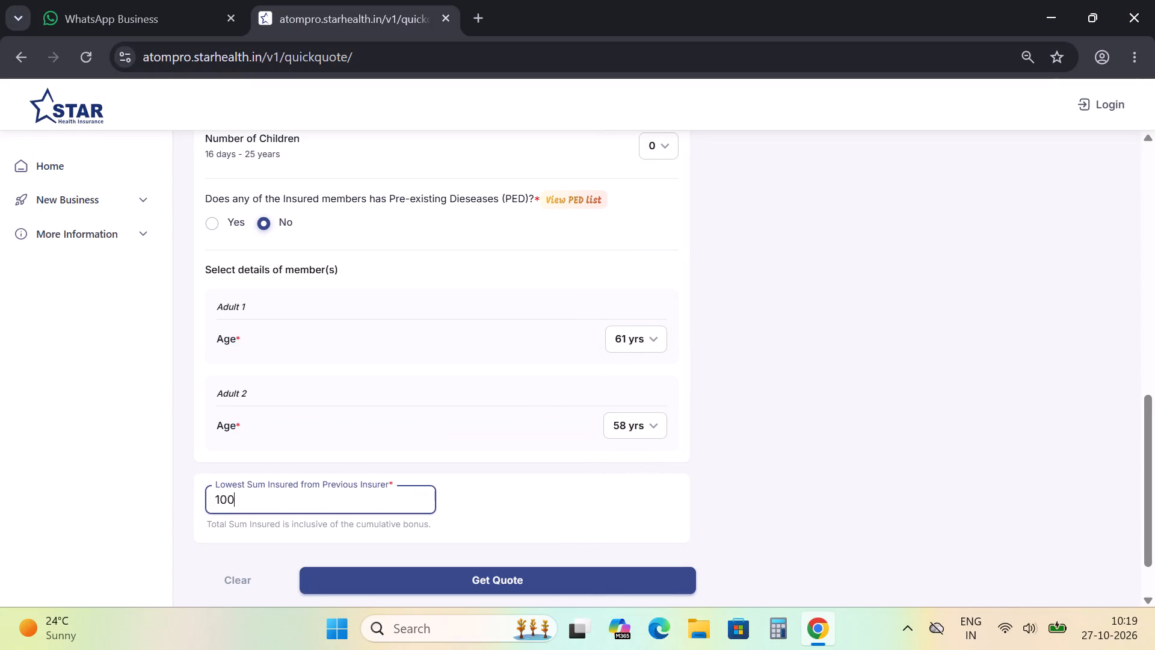
Complete the lowest sum insured from the previous insurer as 10000000 and get the quote.
text(00000)
scroll(338, 495, down, 1)
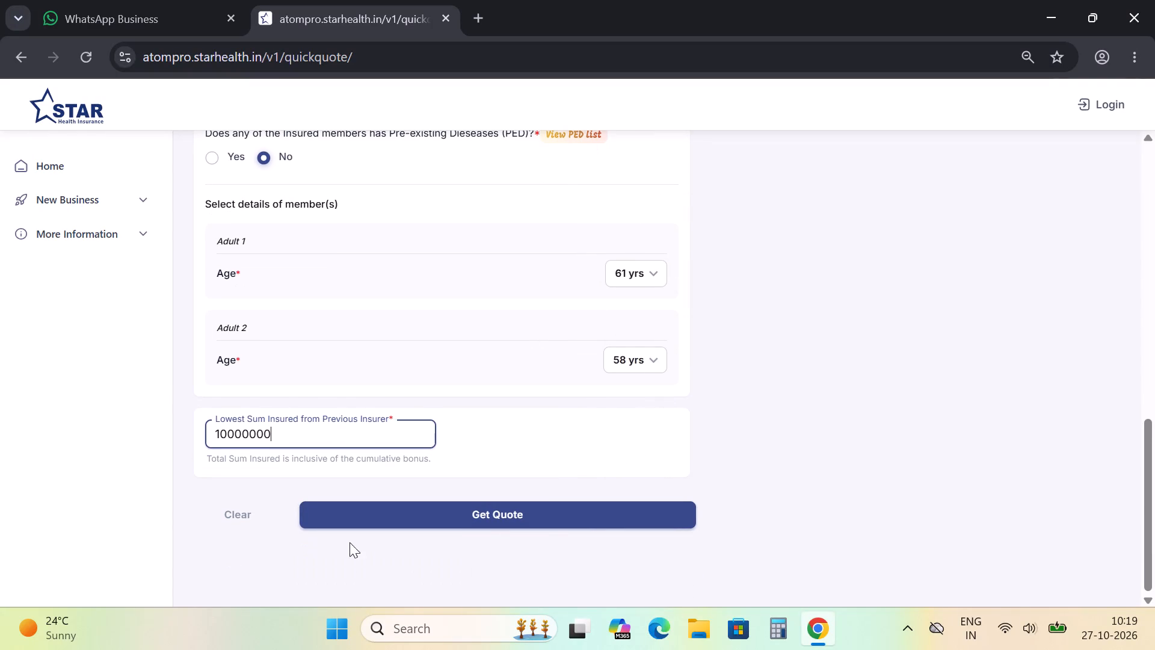
click(489, 509)
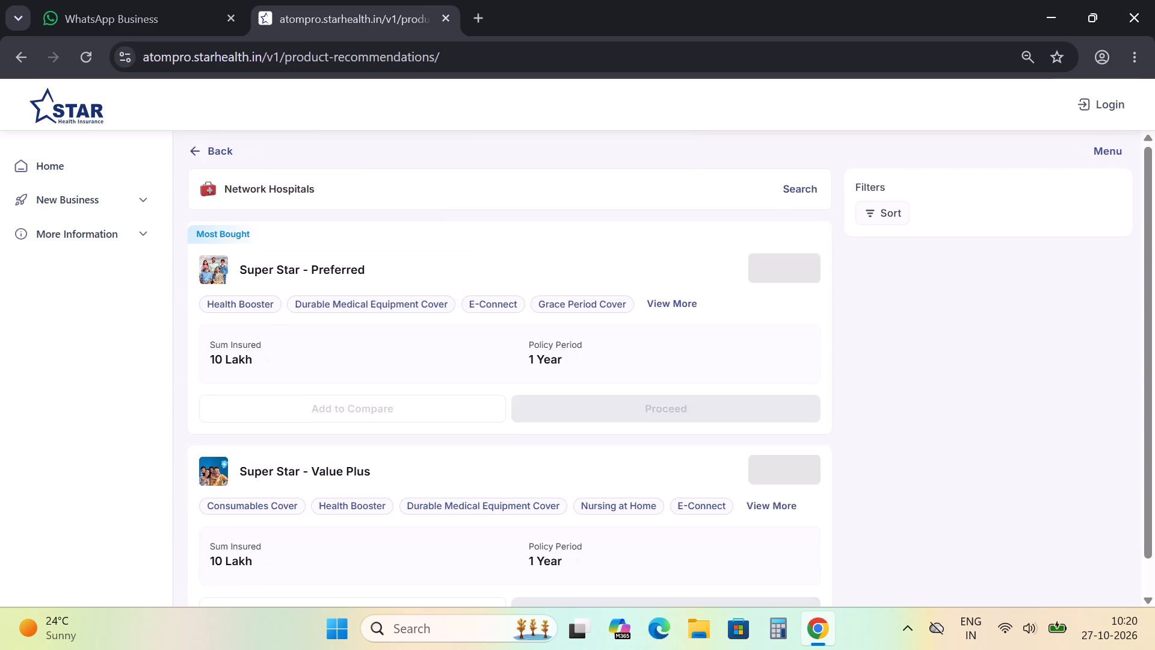
Open the Super Star - Preferred plan from the recommendations, review its premium, covers and add-ons, and return to the recommendations.
scroll(745, 475, down, 1)
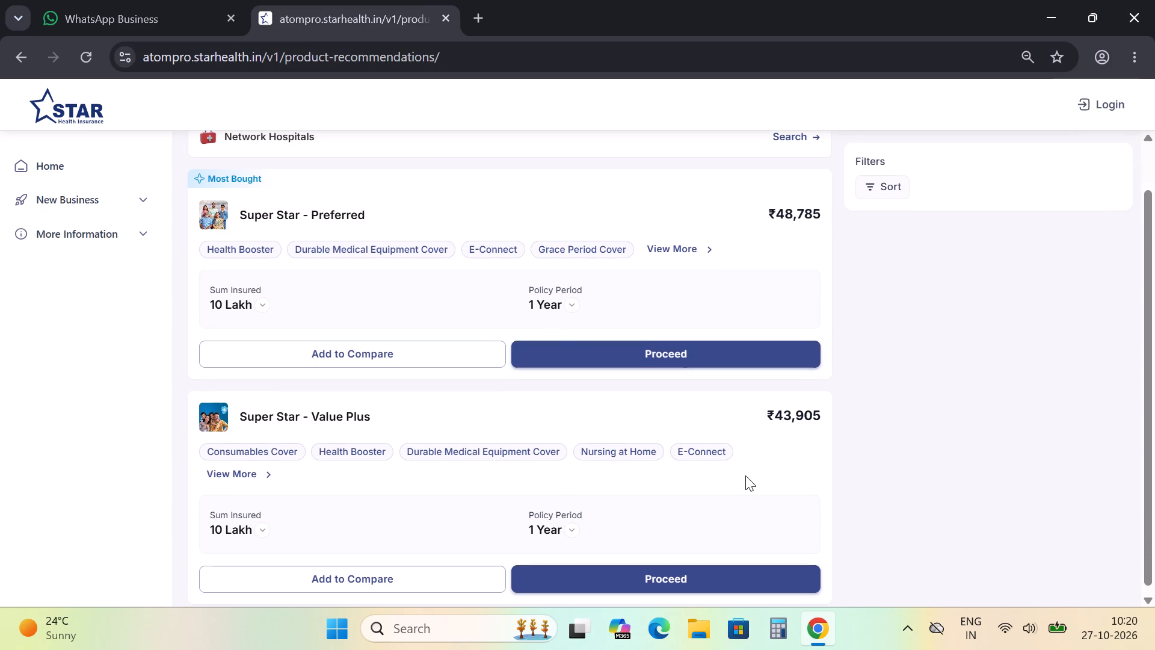
scroll(745, 475, down, 2)
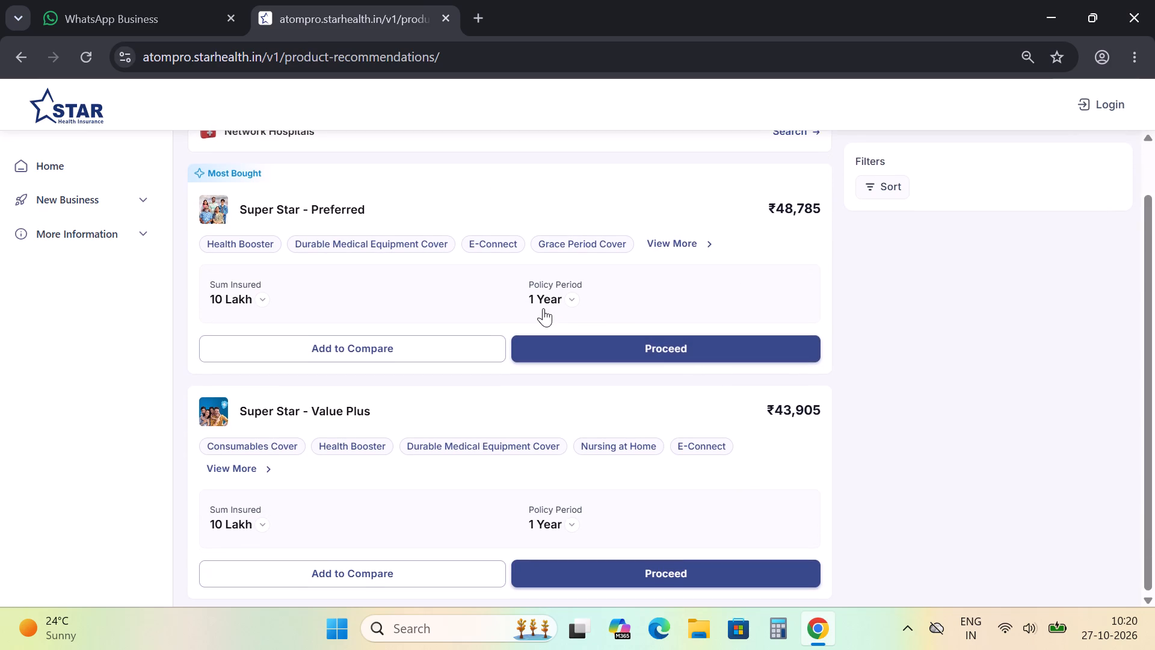
click(659, 348)
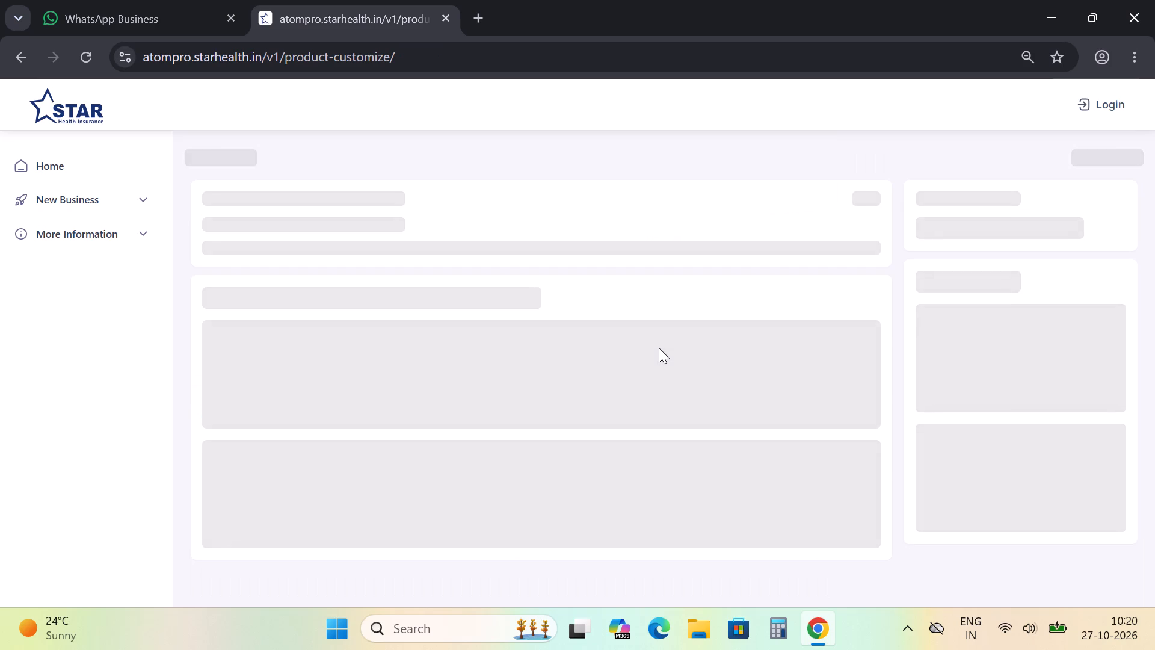
scroll(944, 489, down, 2)
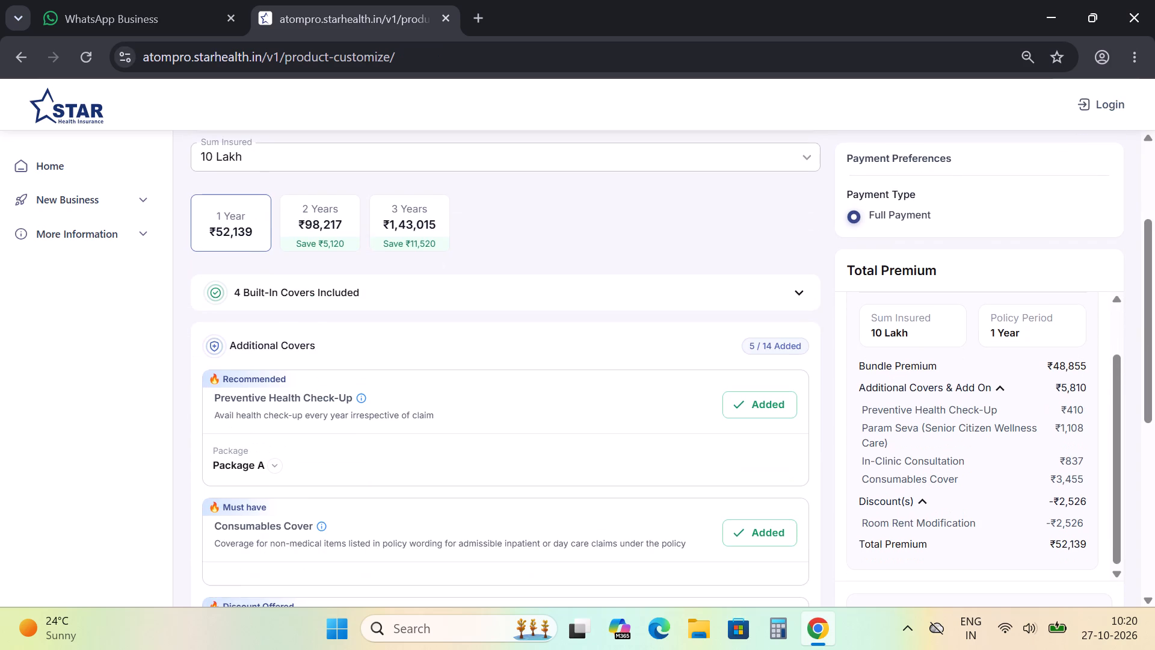
scroll(944, 489, down, 5)
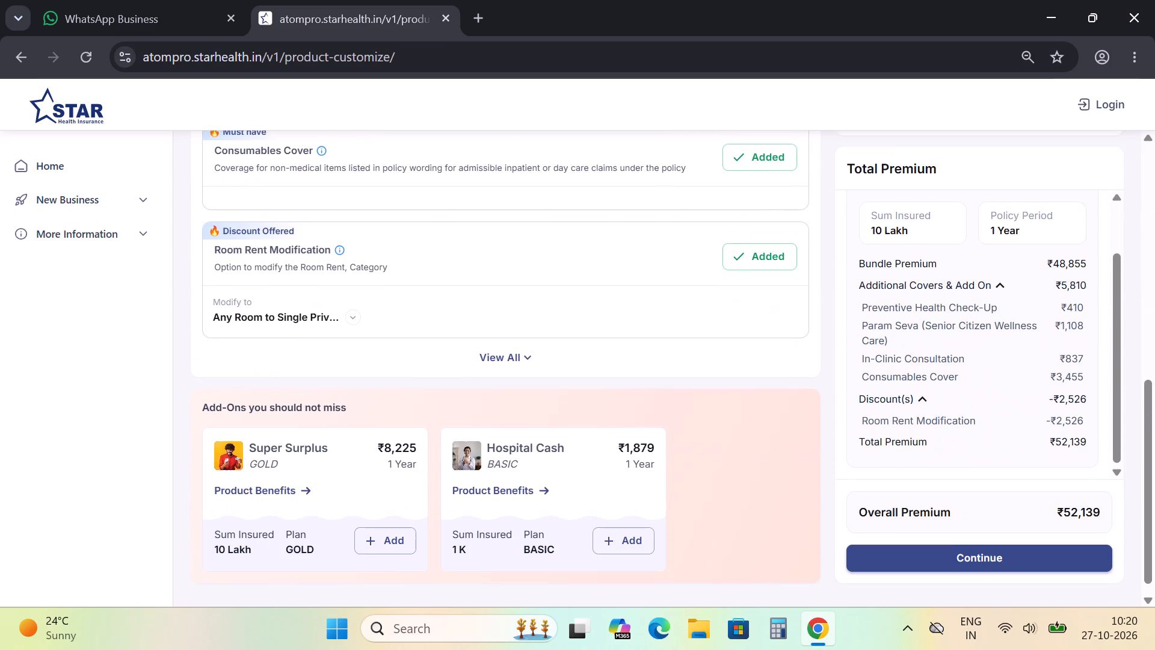
scroll(944, 489, down, 2)
scroll(611, 296, up, 6)
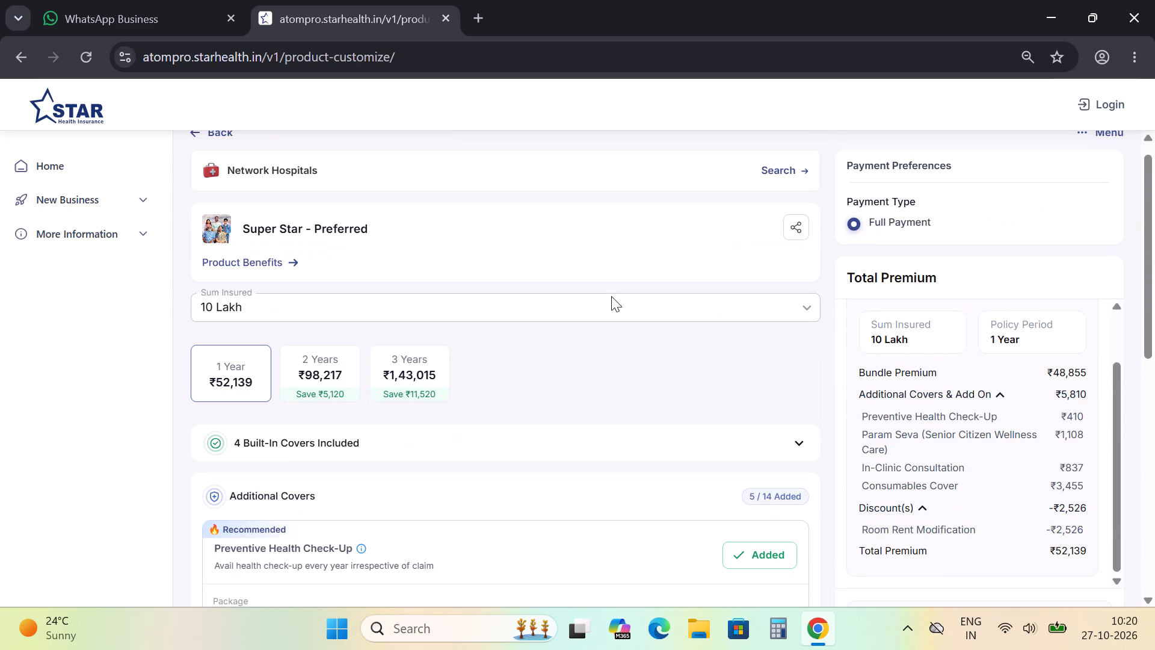
click(192, 156)
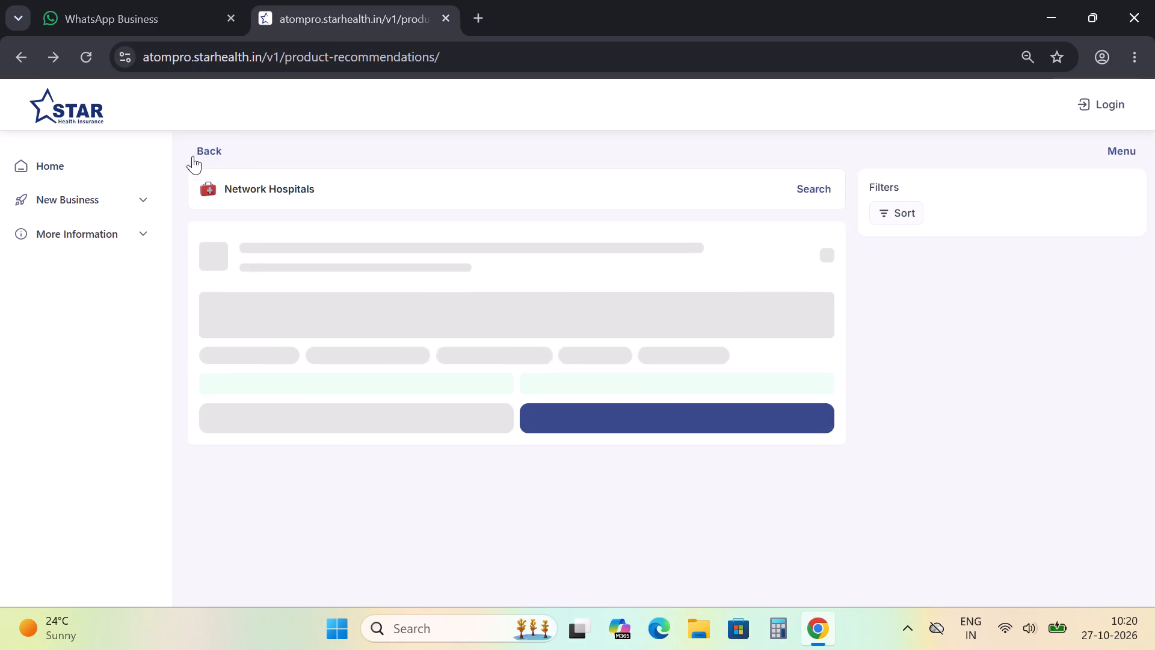
Open the Super Star - Value Plus plan, review its premium and additional covers, and return to the recommendations.
scroll(641, 453, down, 2)
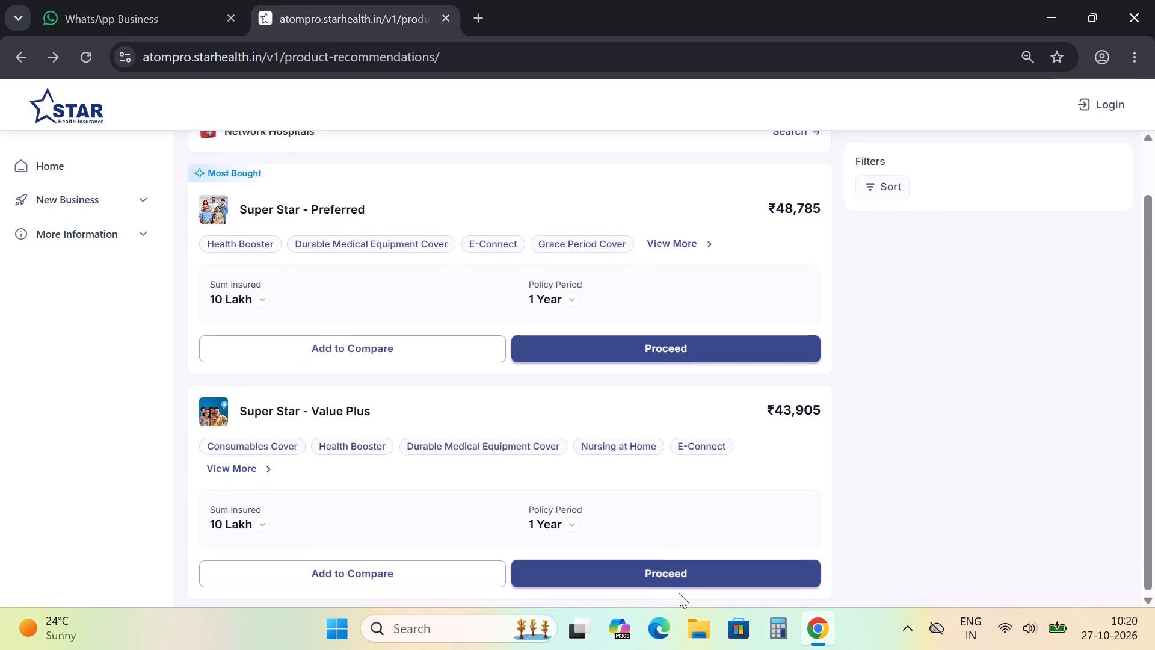
click(674, 572)
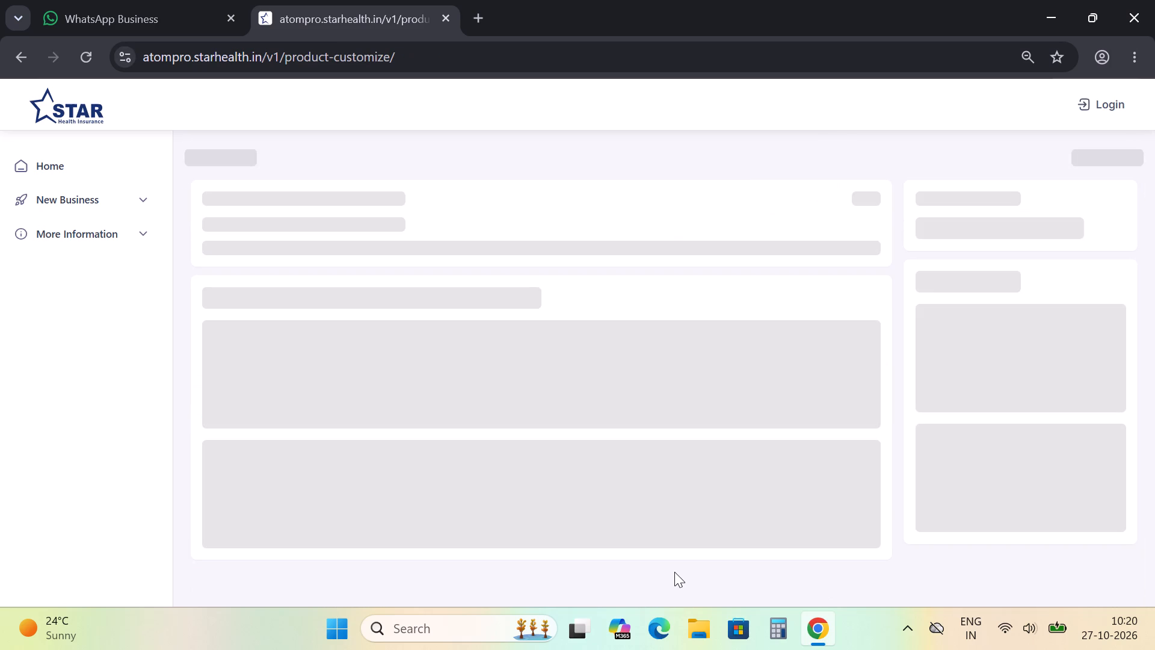
scroll(875, 574, down, 2)
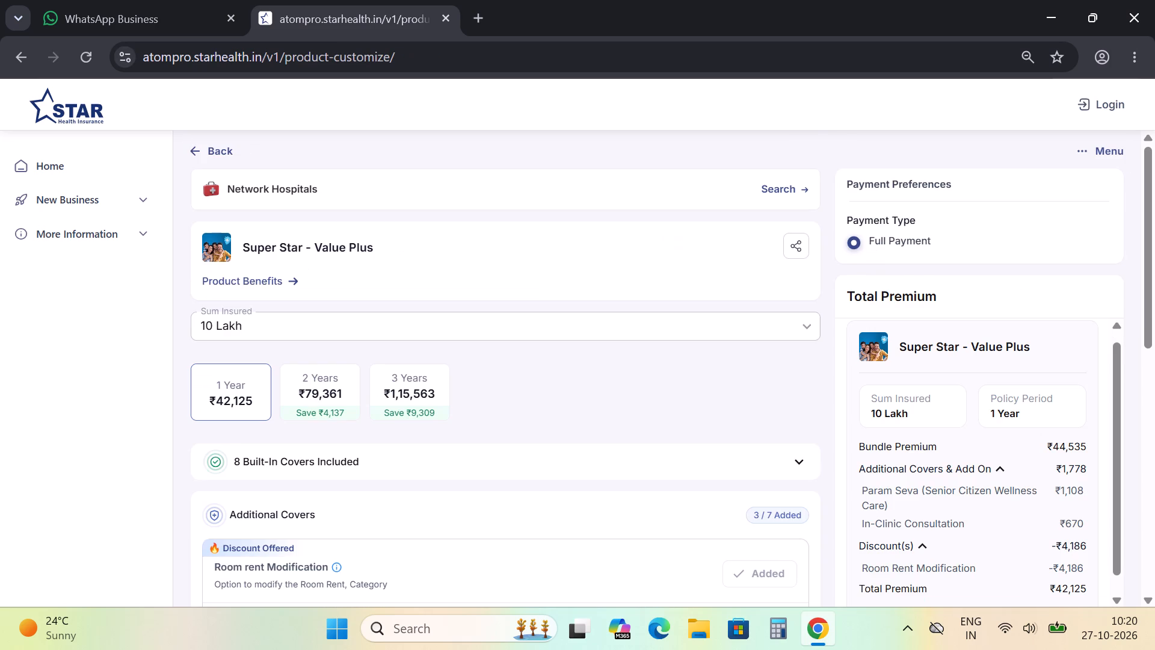
scroll(875, 574, down, 5)
scroll(810, 462, up, 5)
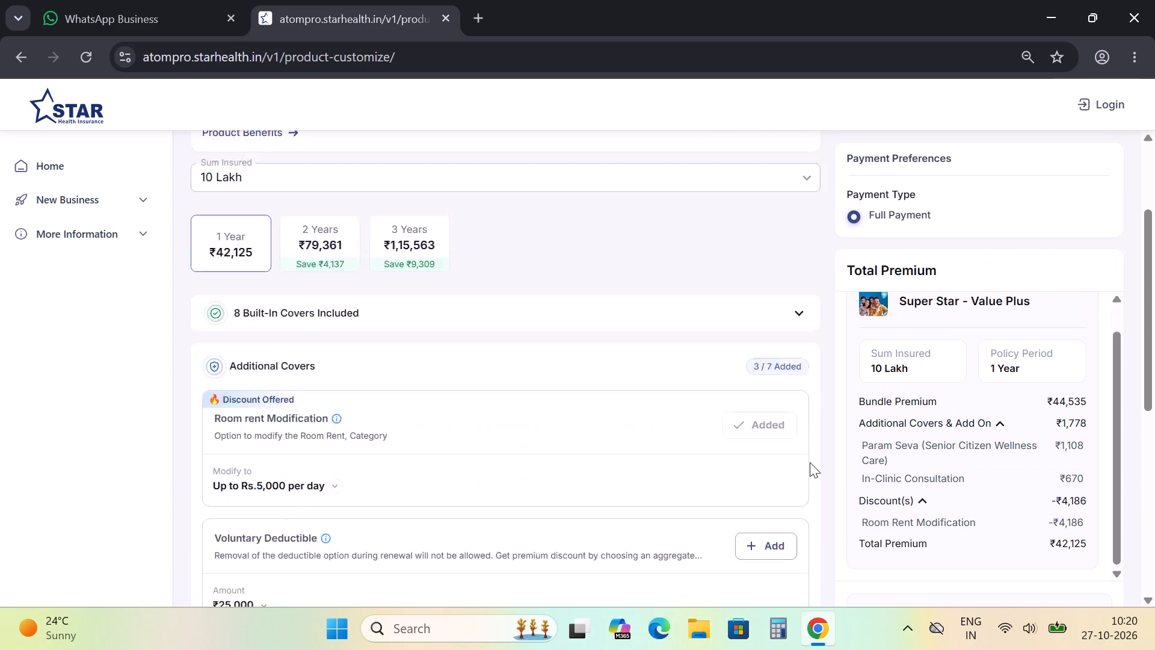
click(188, 146)
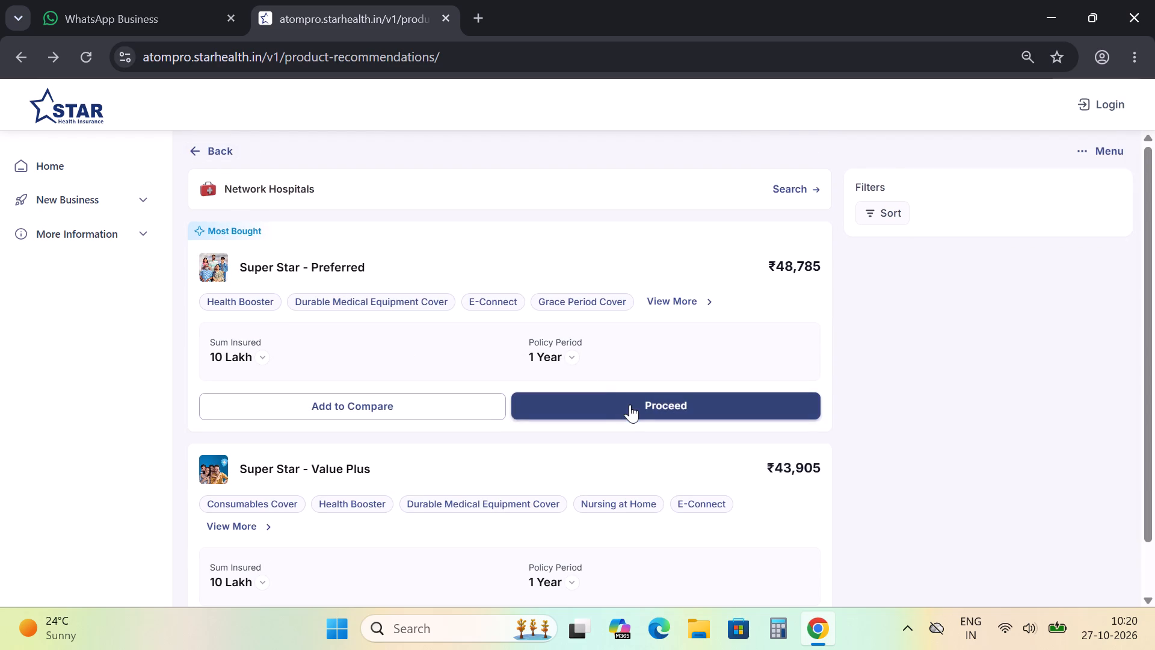
Reopen the Super Star - Preferred plan and expand its full list of additional covers to examine the available options.
click(630, 404)
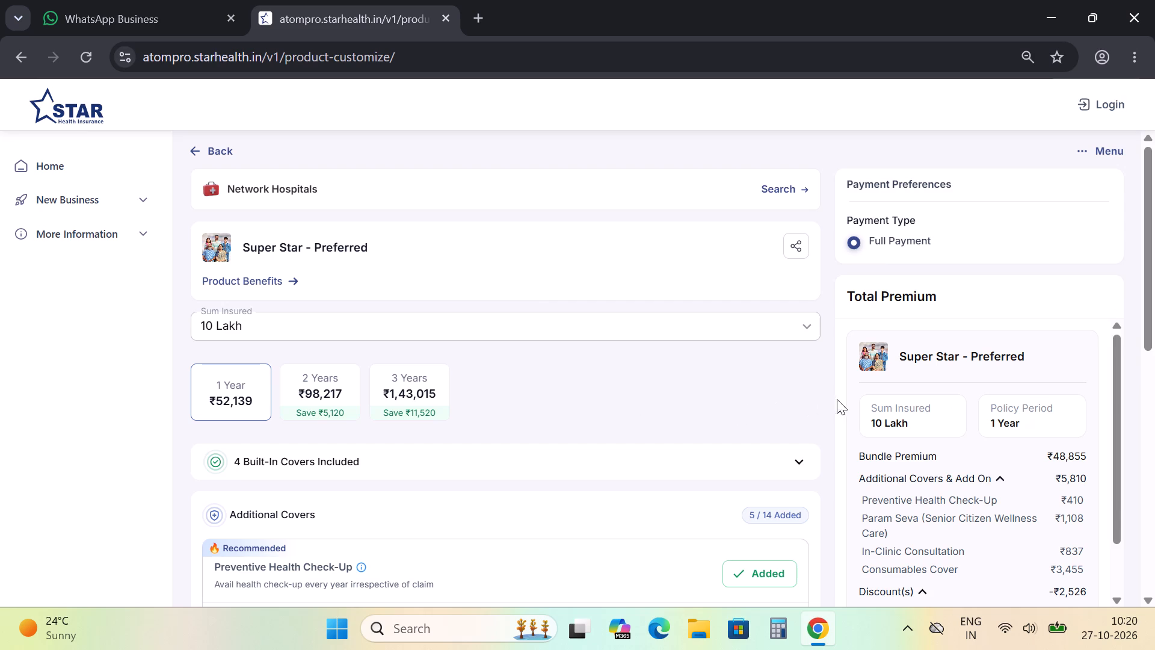
scroll(941, 391, down, 4)
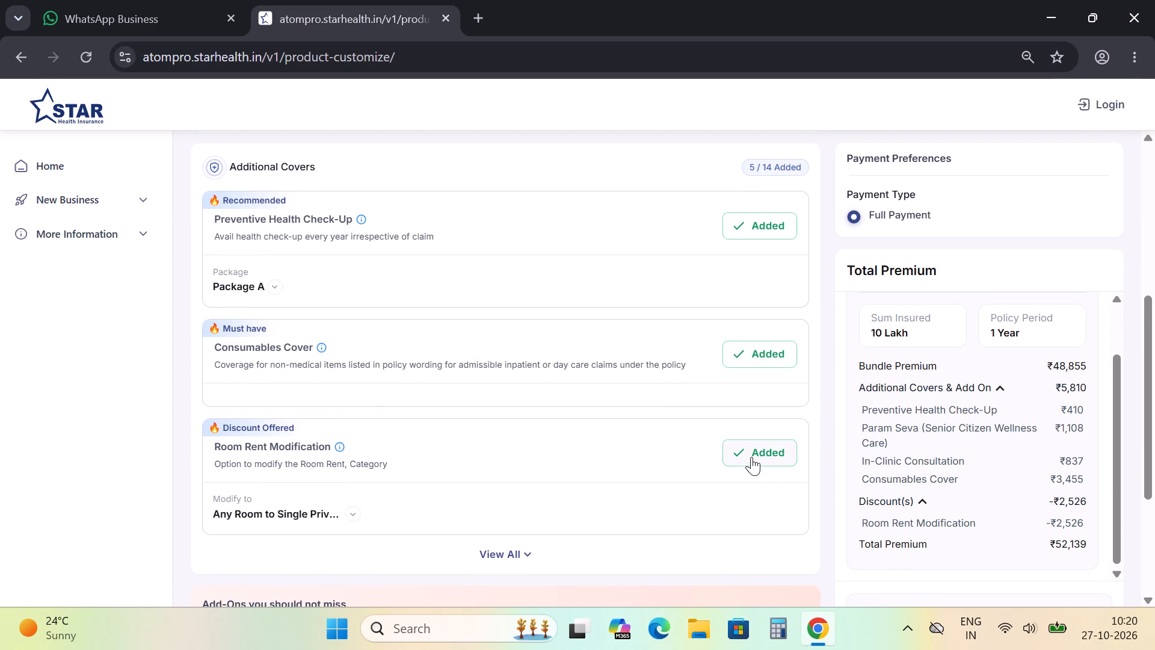
click(524, 553)
scroll(634, 495, down, 3)
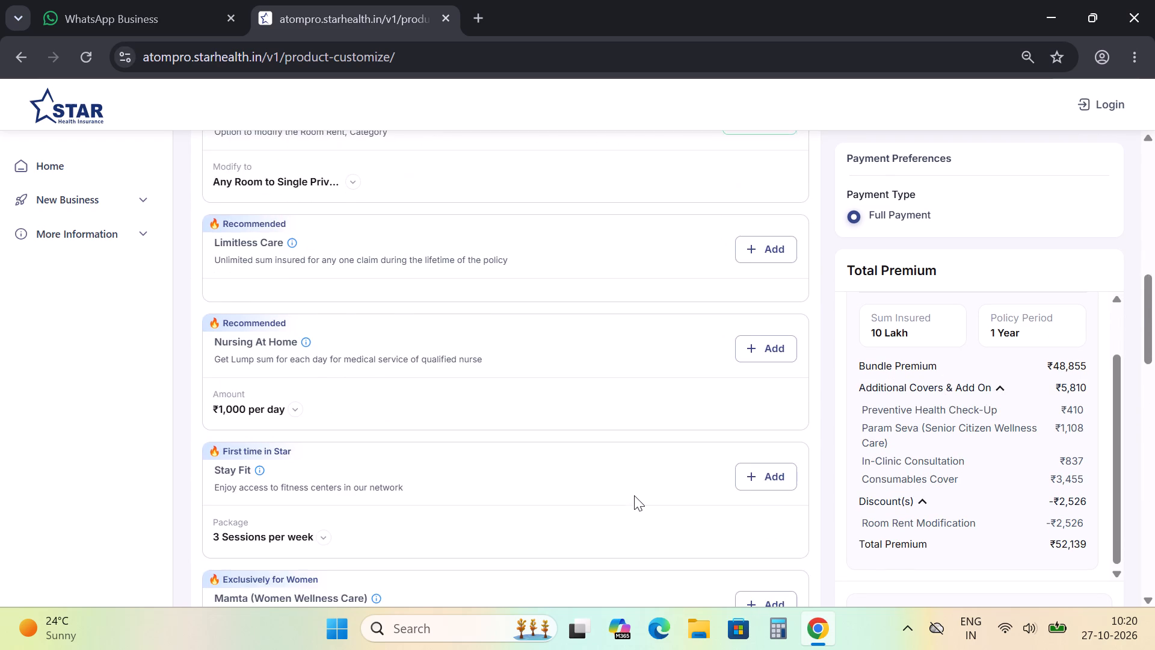
scroll(634, 495, down, 5)
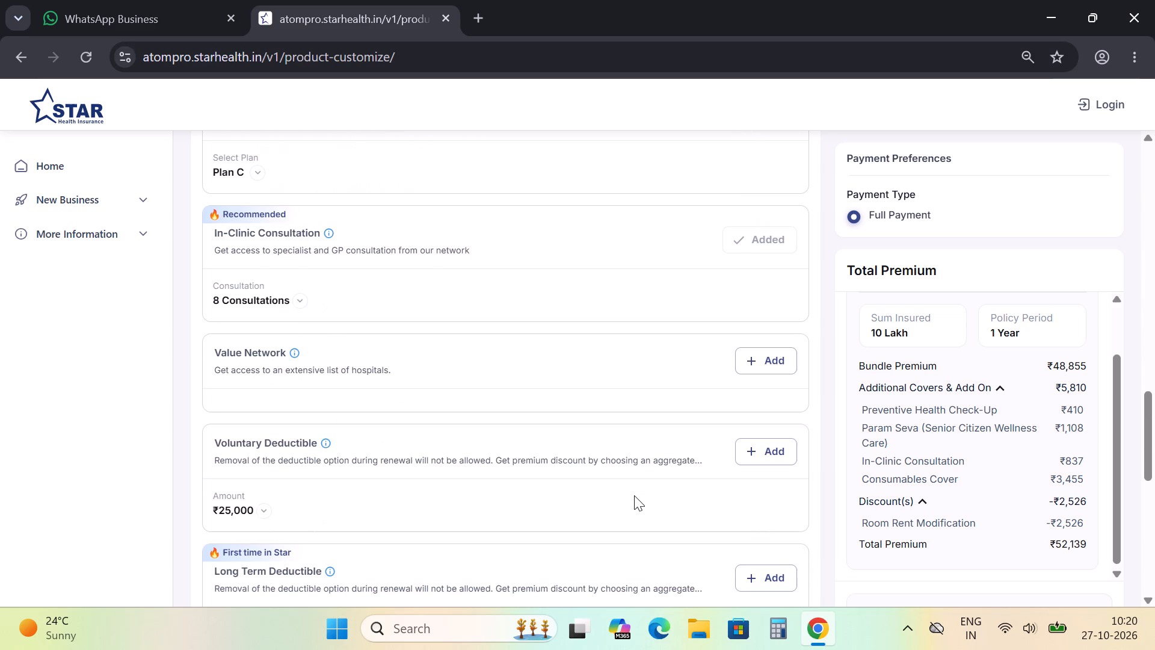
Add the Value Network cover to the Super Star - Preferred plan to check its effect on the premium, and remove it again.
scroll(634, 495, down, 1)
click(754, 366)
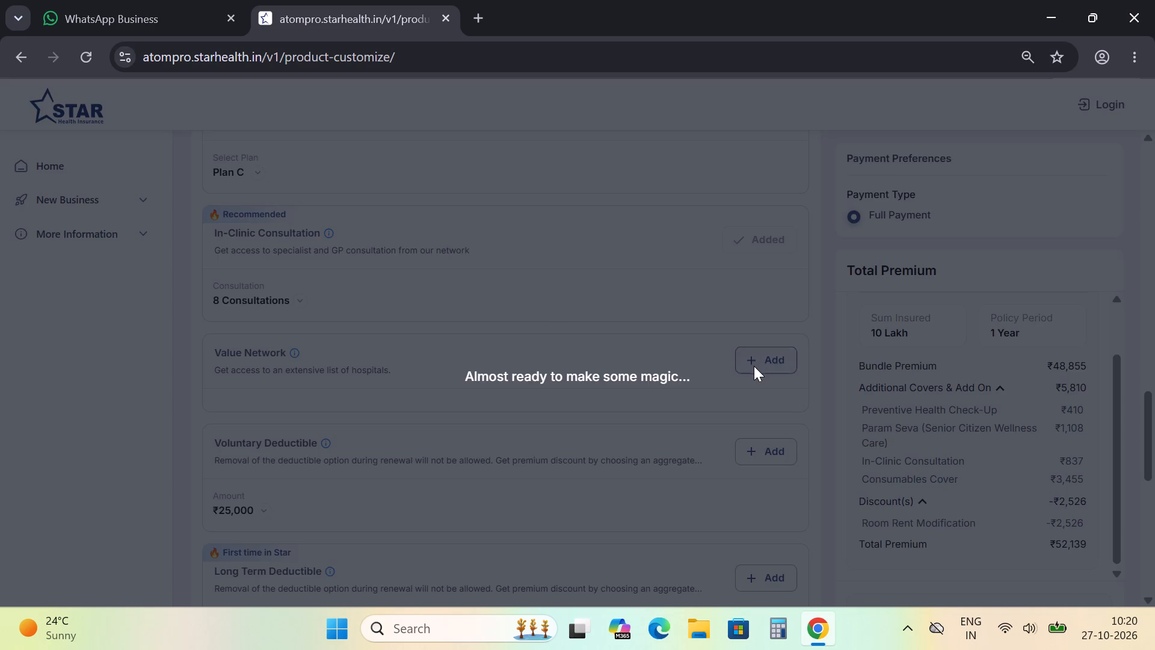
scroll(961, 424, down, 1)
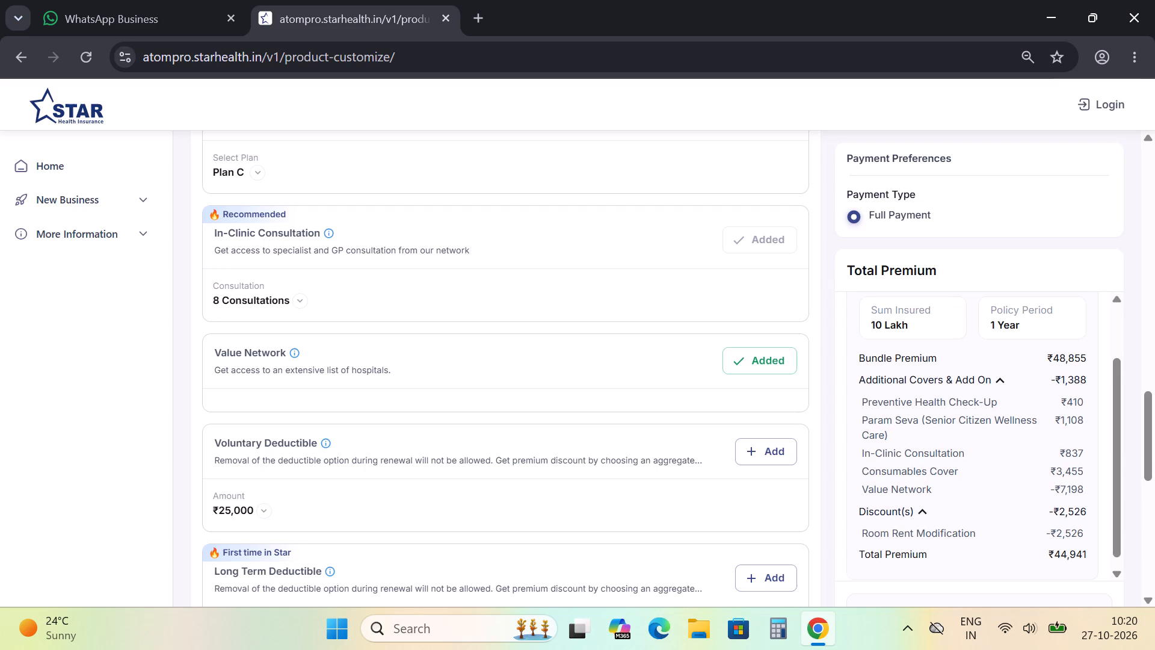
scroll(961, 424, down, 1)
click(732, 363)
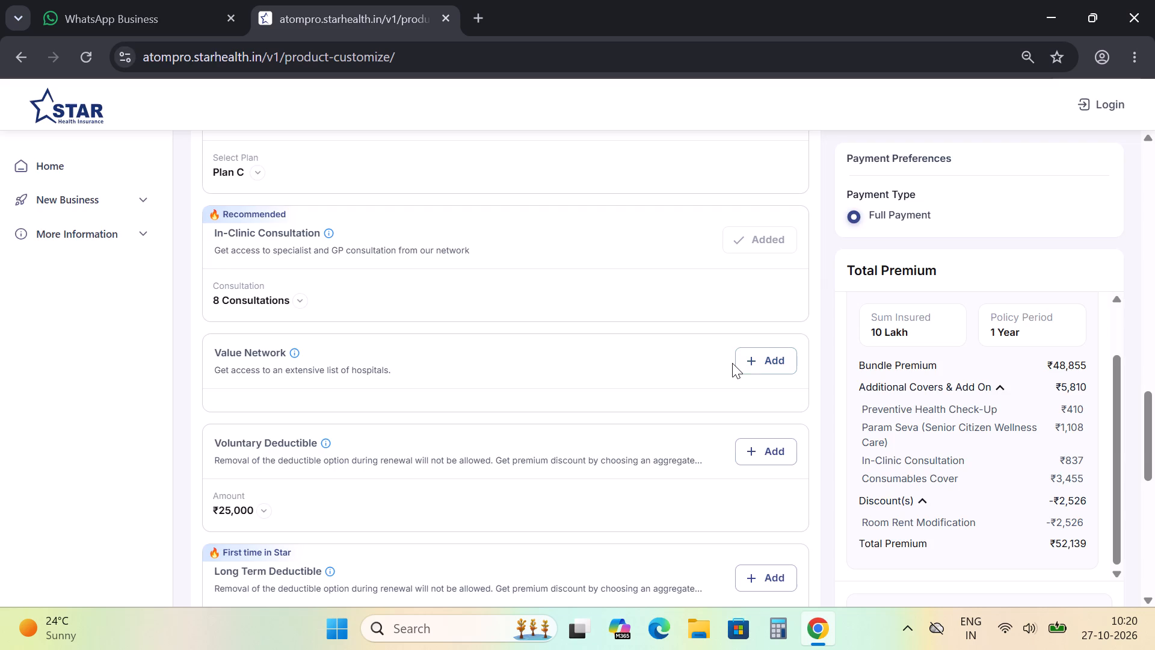
Review the remaining additional covers and add-ons of the Super Star - Preferred plan and return to the recommendations.
scroll(728, 455, down, 3)
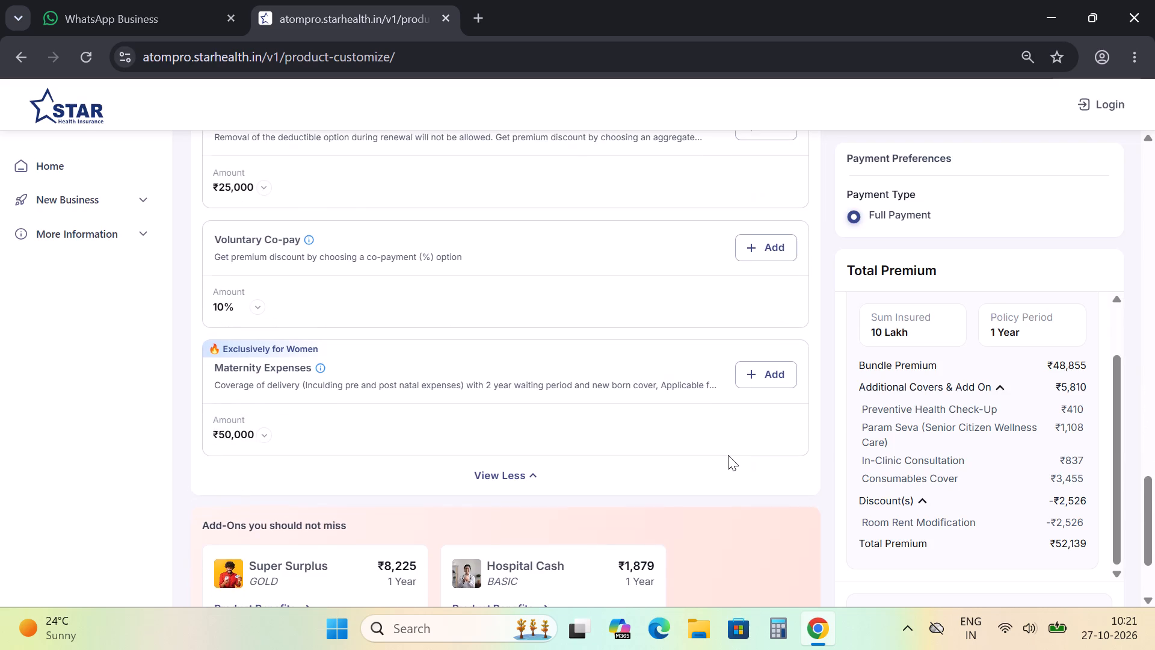
scroll(728, 455, down, 2)
scroll(728, 455, up, 6)
scroll(599, 317, up, 5)
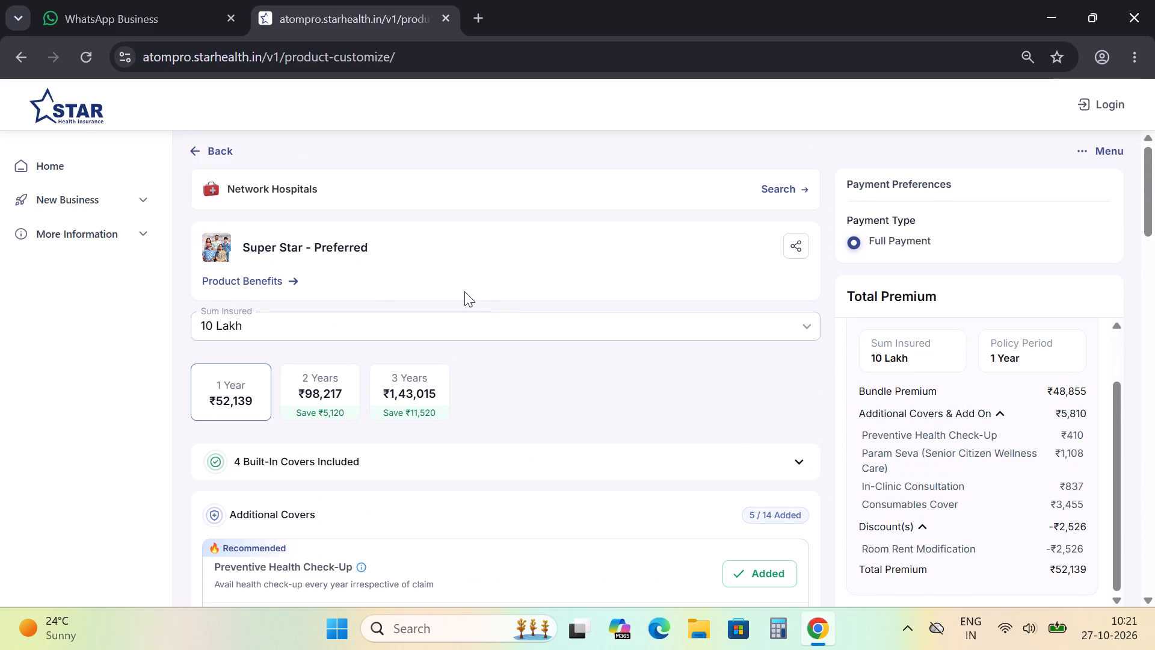
click(186, 155)
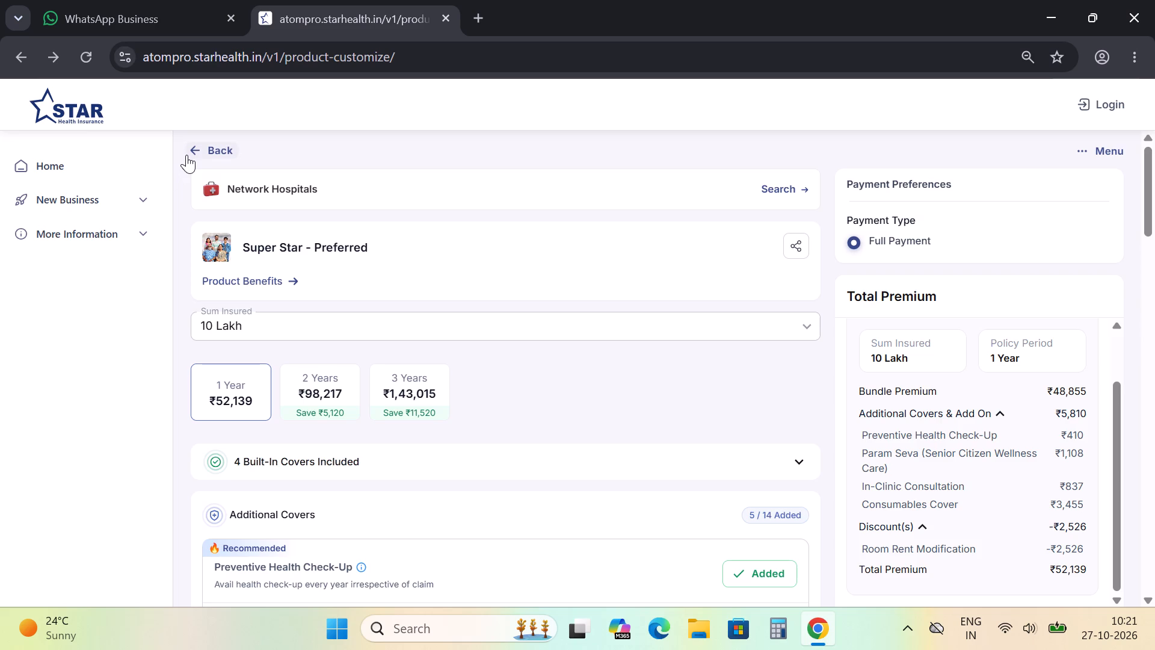
Open the Super Star - Value Plus plan and expand its full list of additional covers to examine the available options.
scroll(631, 451, down, 2)
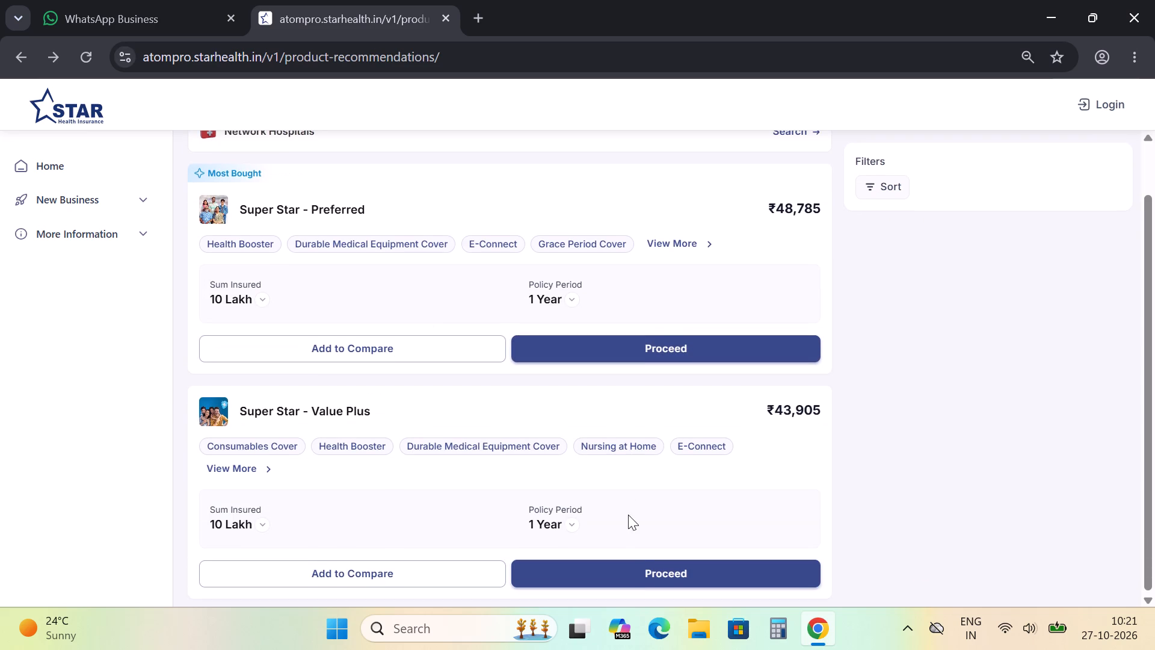
click(639, 572)
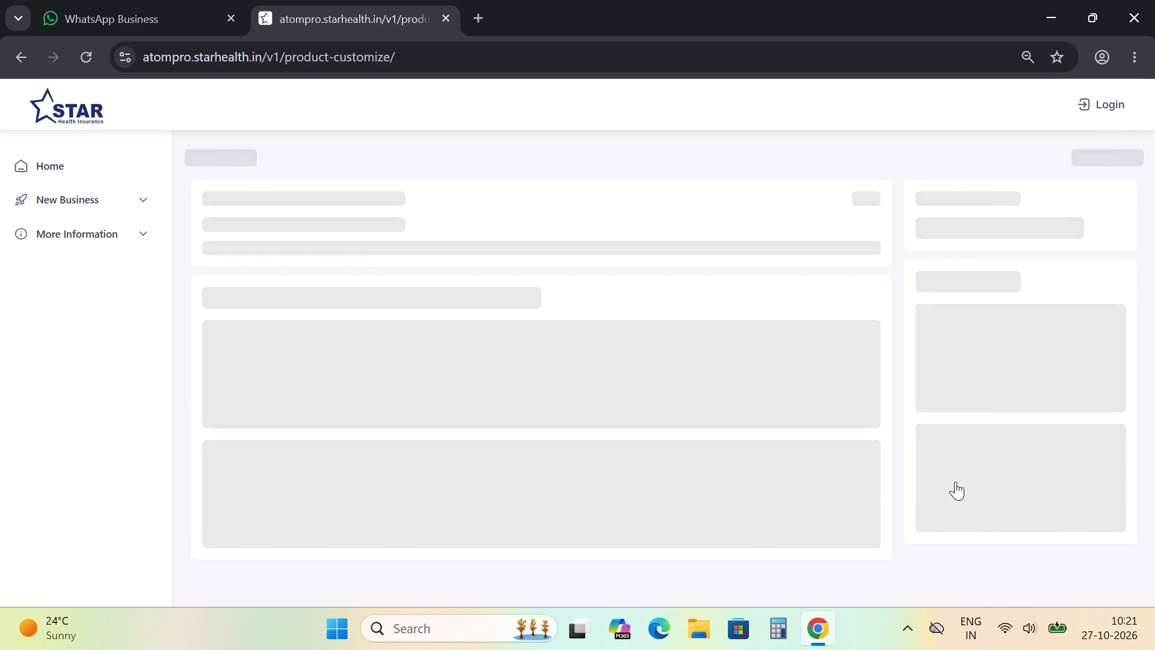
scroll(972, 486, down, 5)
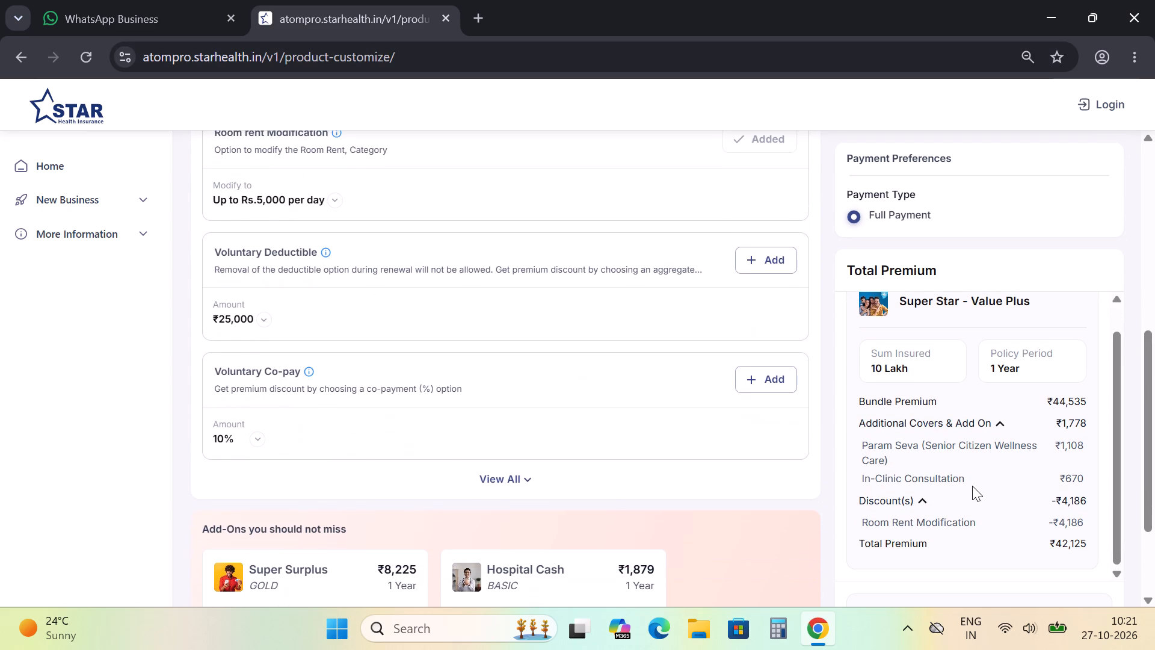
scroll(972, 486, down, 1)
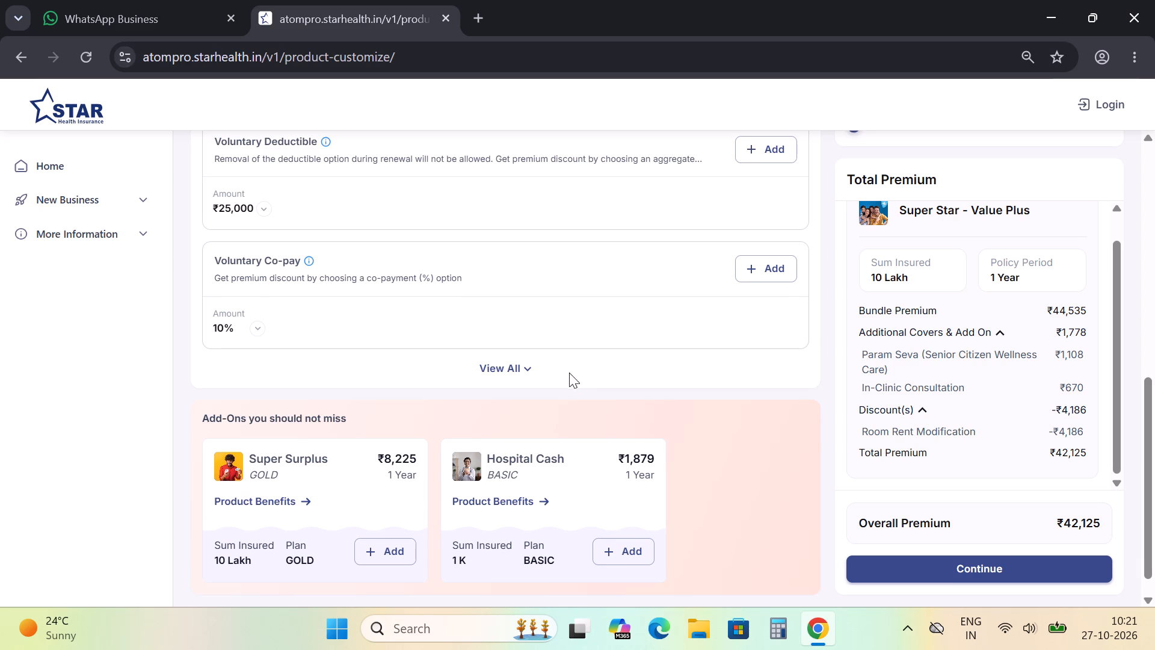
click(526, 367)
scroll(743, 489, down, 1)
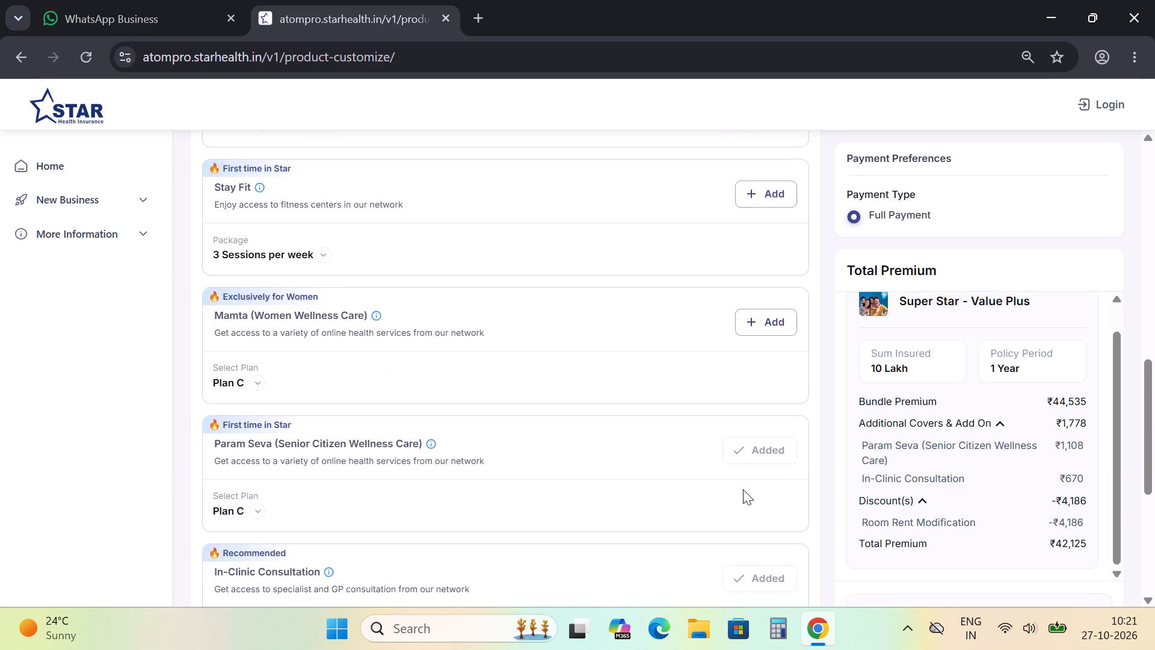
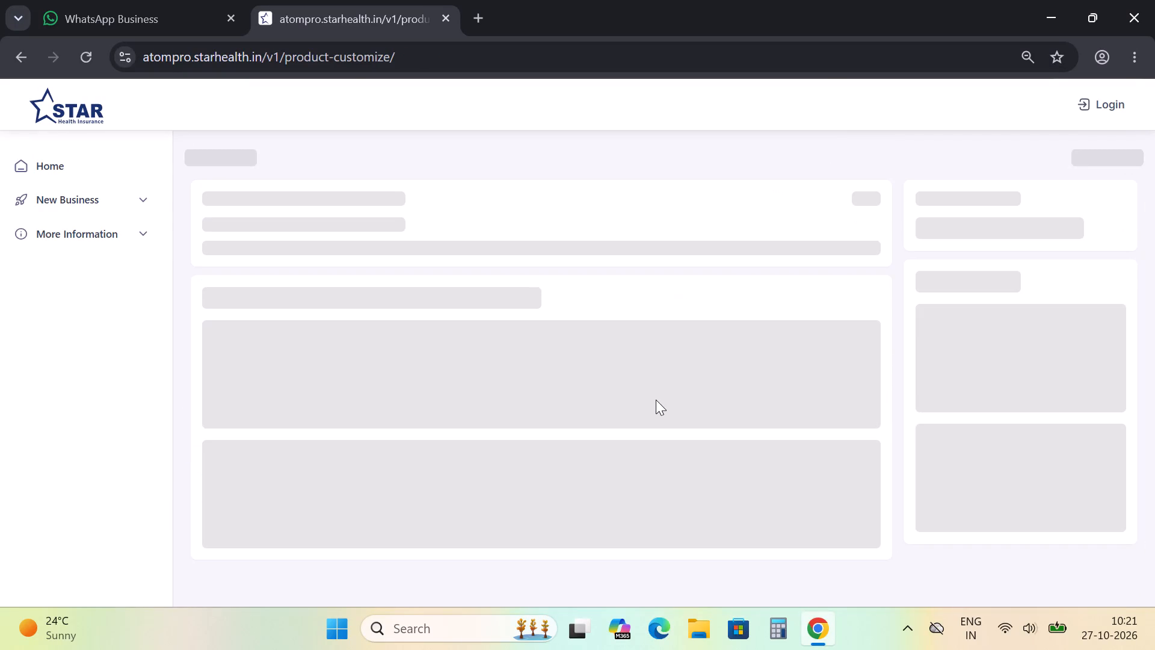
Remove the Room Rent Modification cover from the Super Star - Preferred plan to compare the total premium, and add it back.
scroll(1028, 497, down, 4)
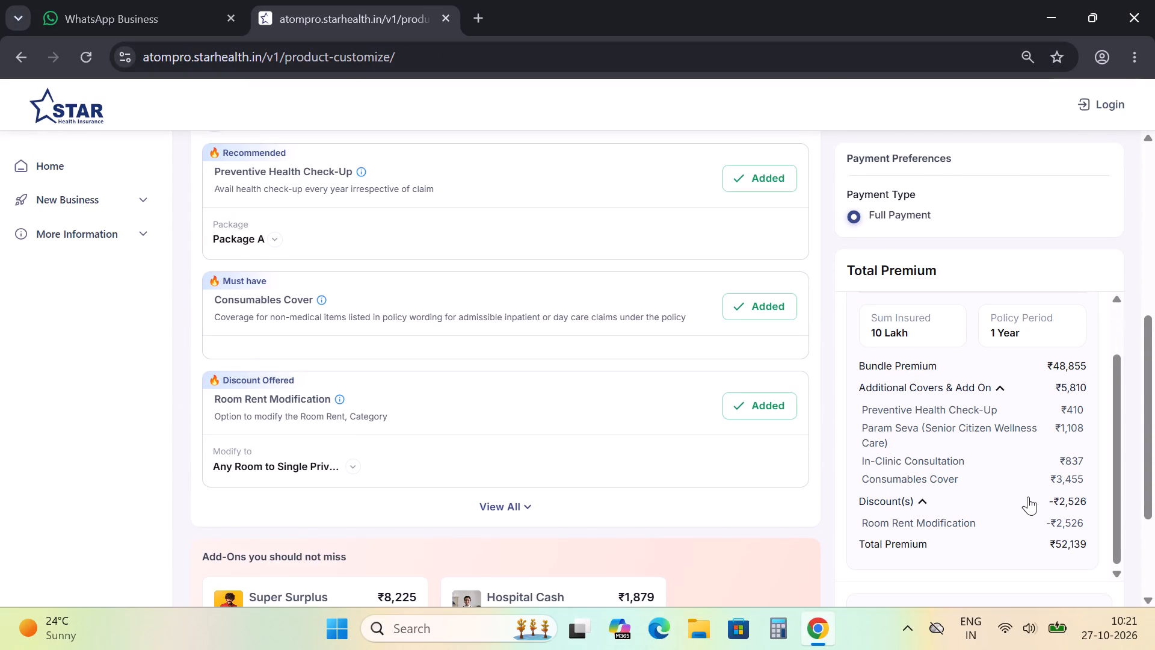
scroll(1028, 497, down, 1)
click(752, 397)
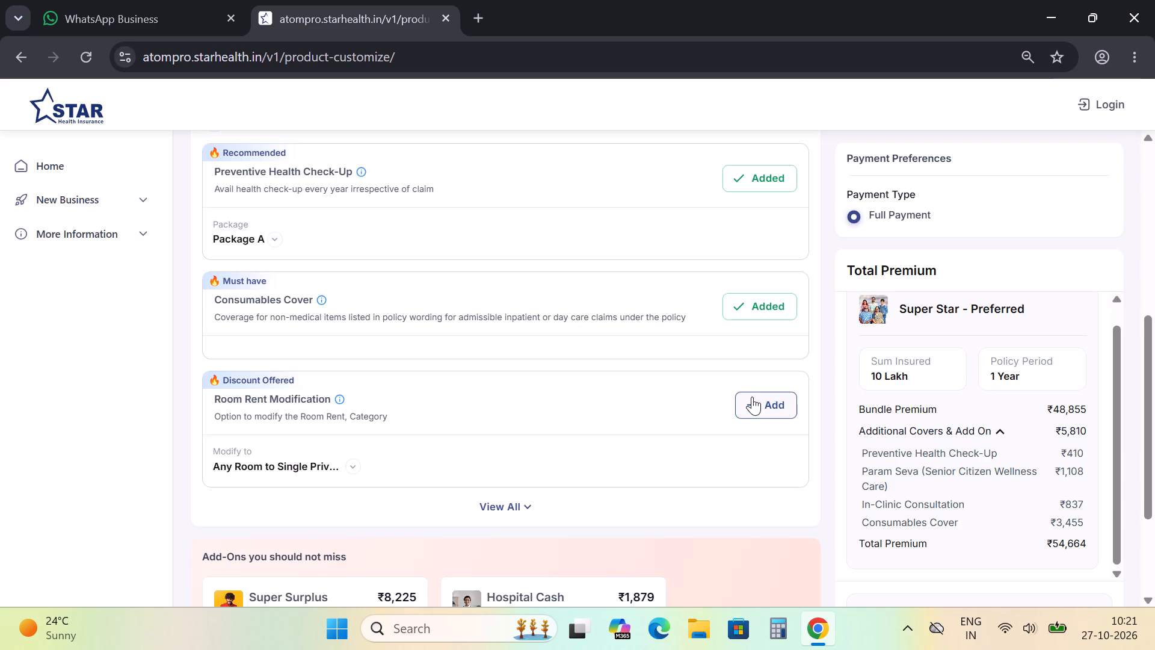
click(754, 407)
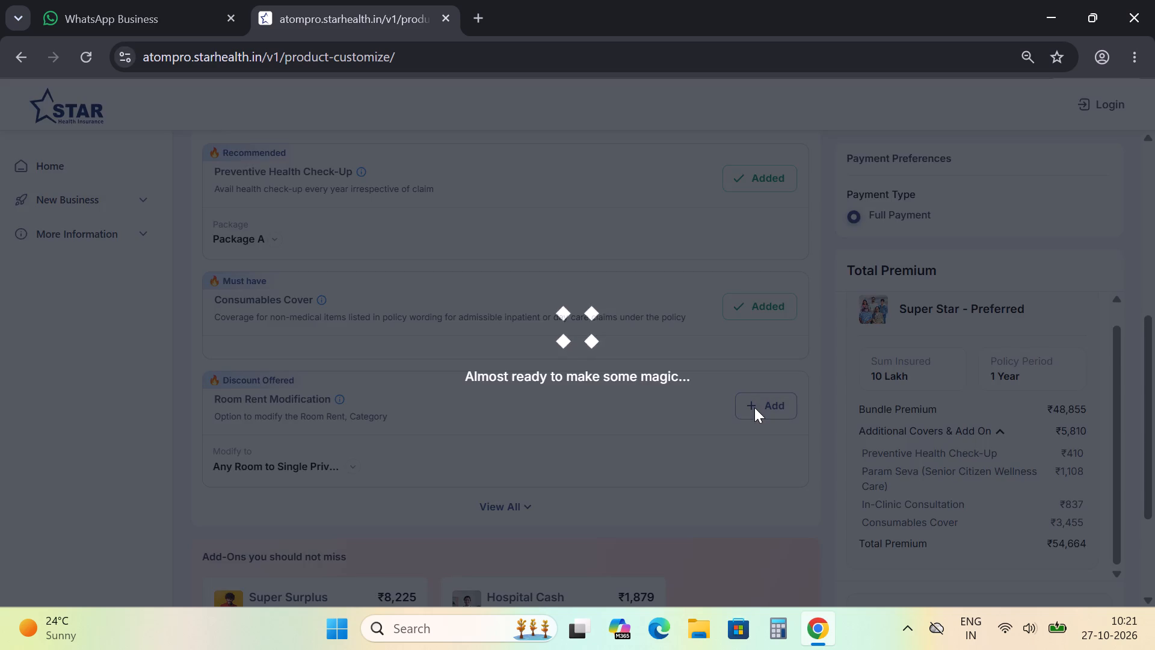
Expand the full list of additional covers again and examine the options from Limitless Care through Value Network and the deductibles.
scroll(624, 472, down, 1)
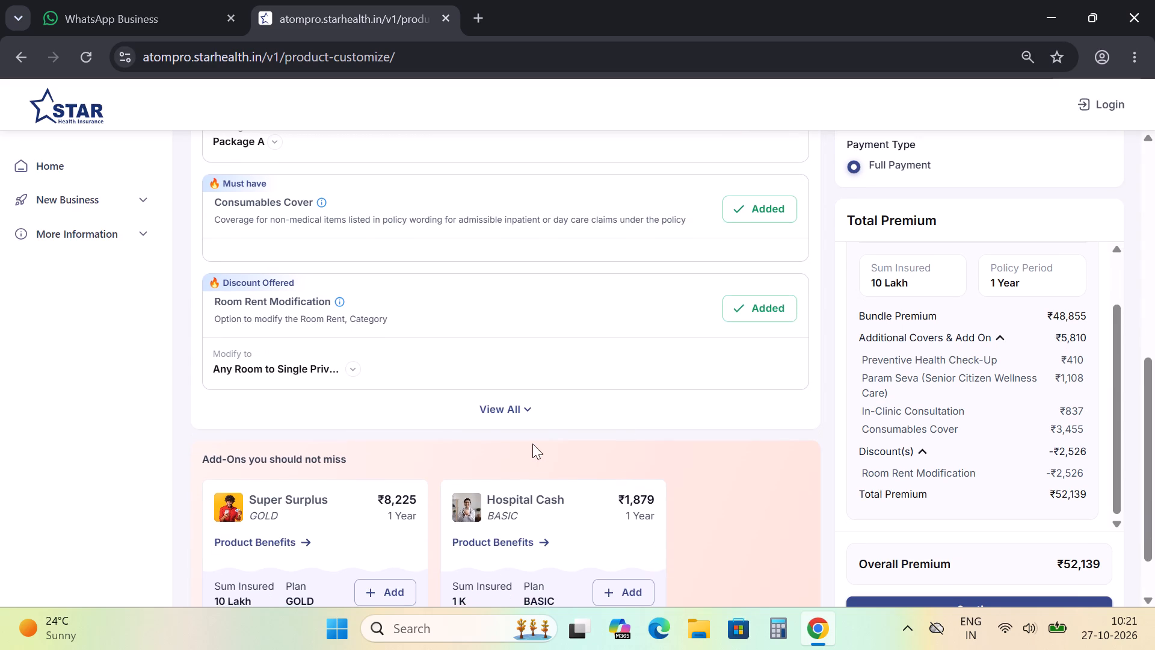
click(525, 409)
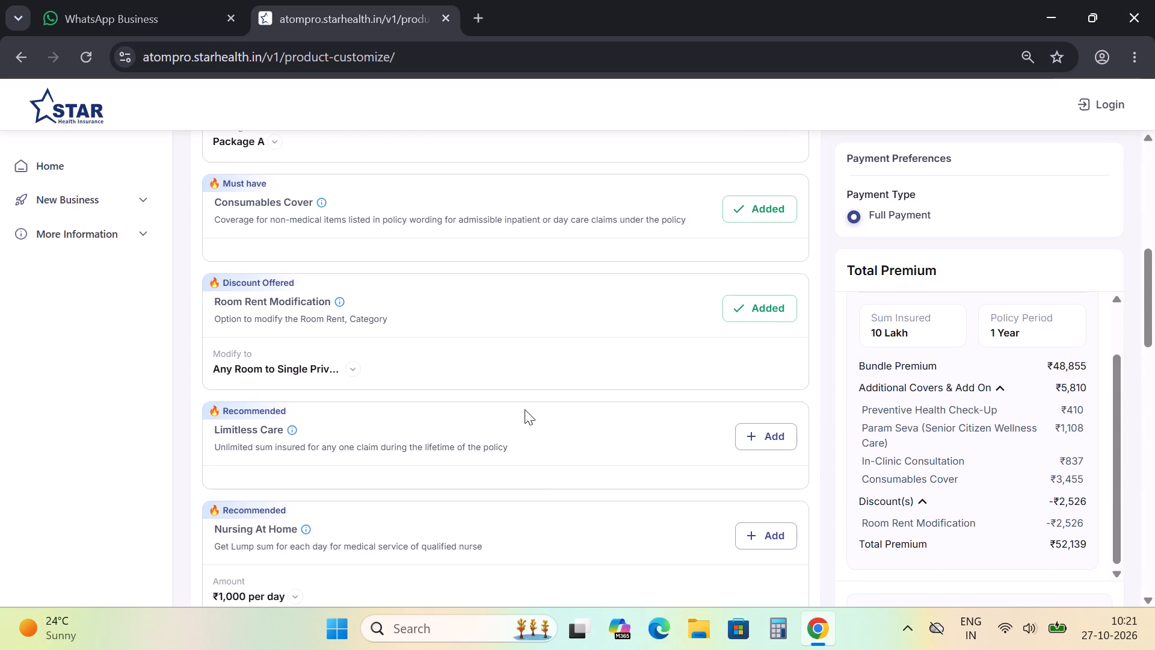
scroll(567, 486, down, 3)
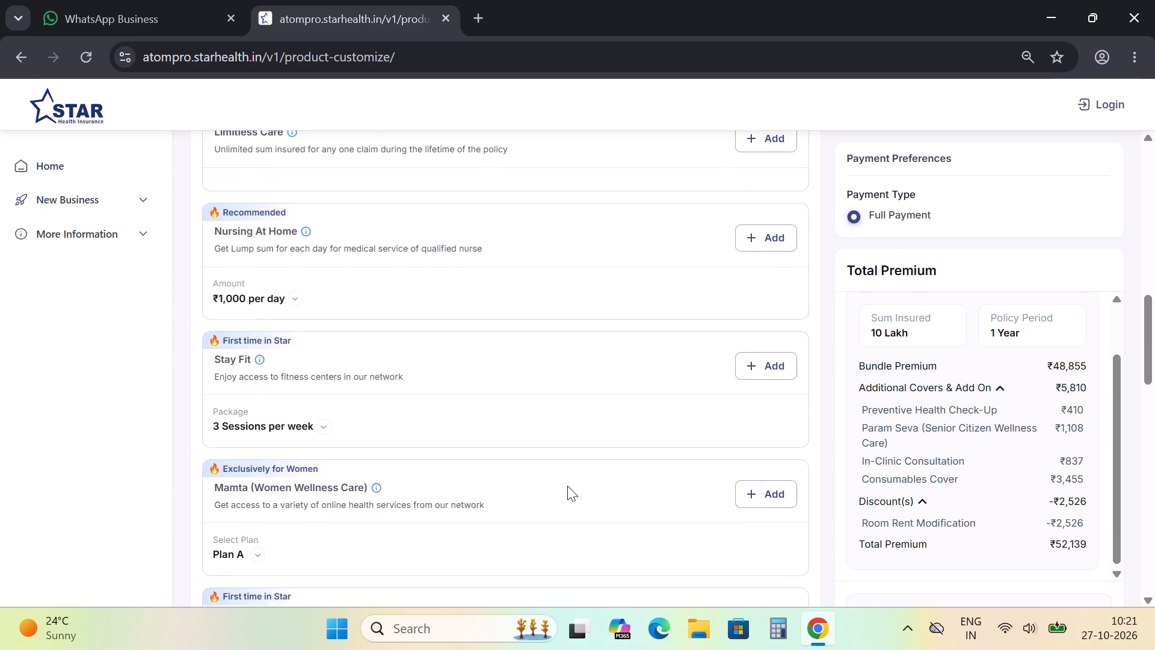
scroll(567, 486, down, 4)
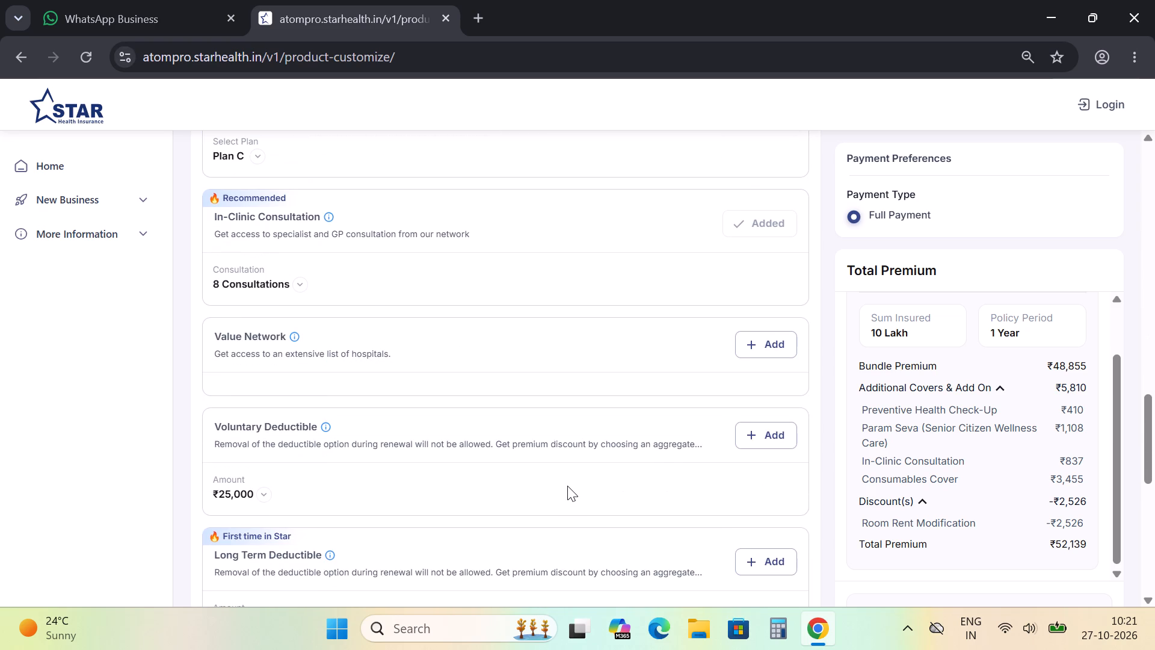
Add the Value Network cover to the Super Star - Preferred plan and check the updated premium breakdown.
scroll(567, 486, down, 1)
click(749, 347)
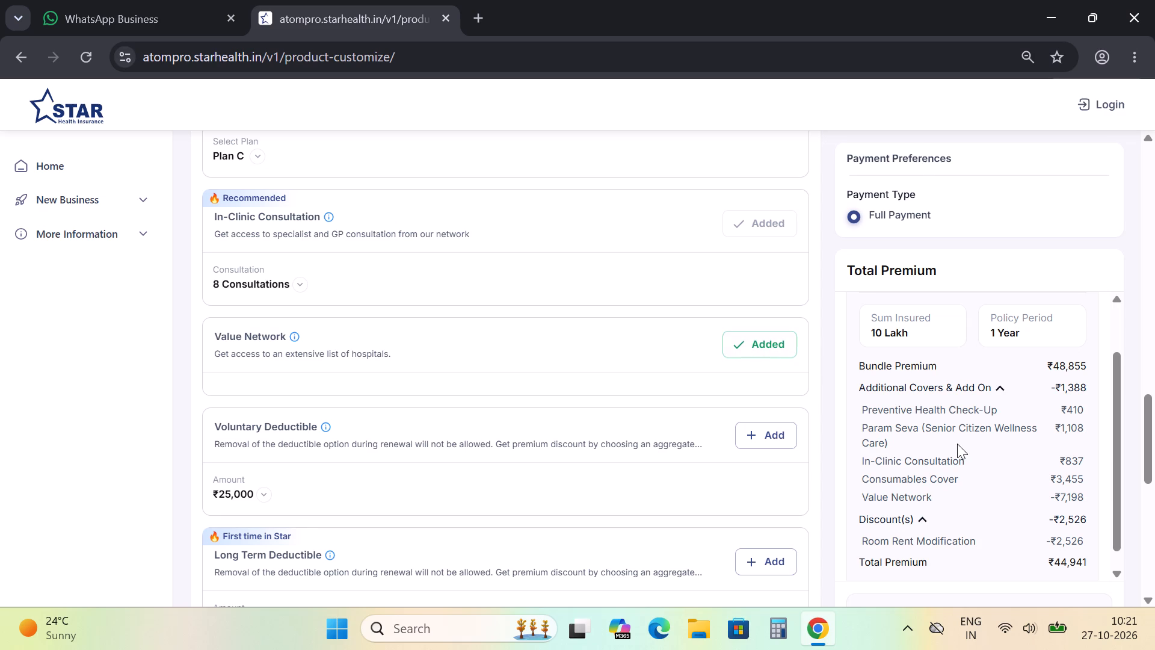
scroll(957, 444, down, 2)
Remove the Room Rent Modification option from the plan's additional covers.
scroll(812, 409, up, 3)
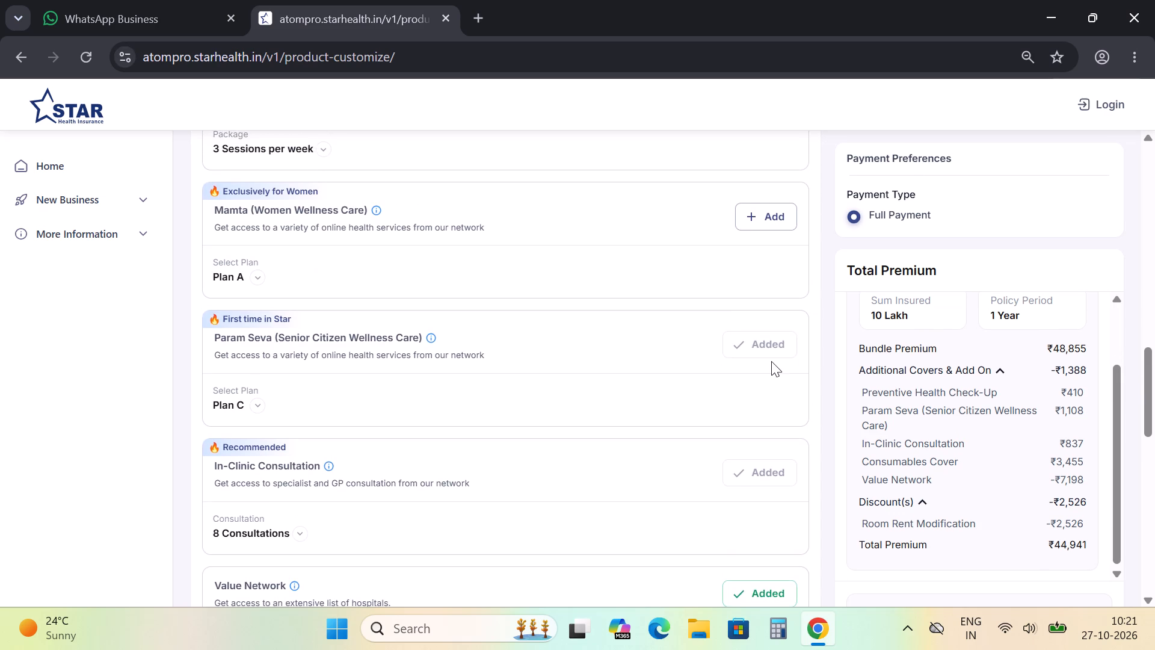
scroll(771, 361, up, 5)
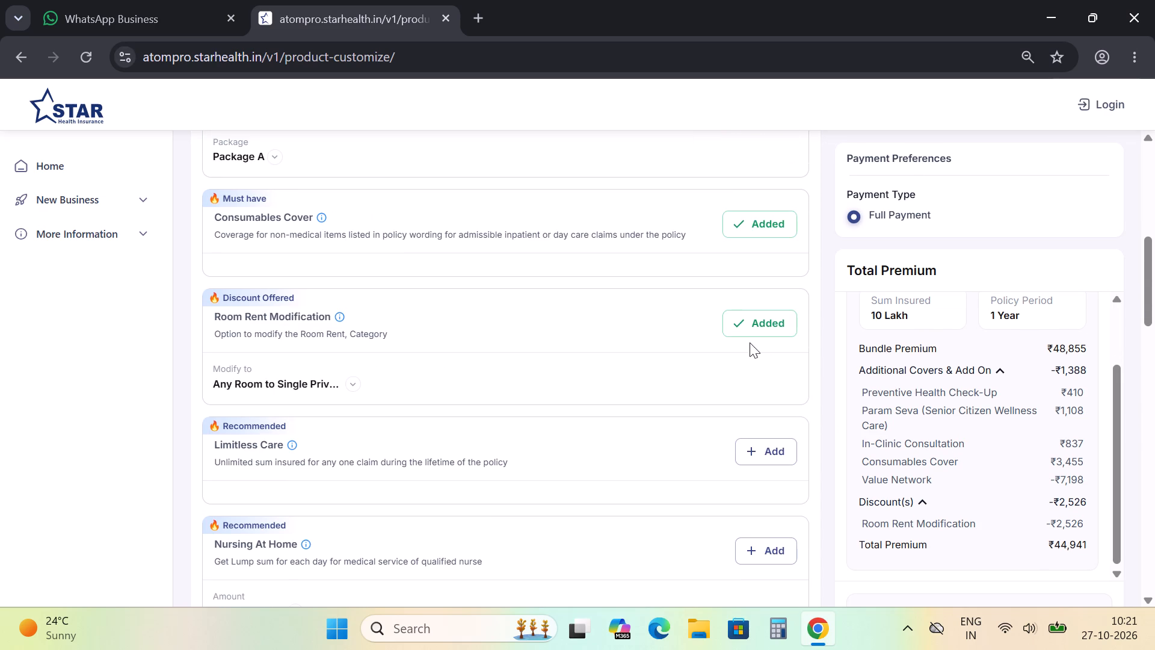
click(748, 330)
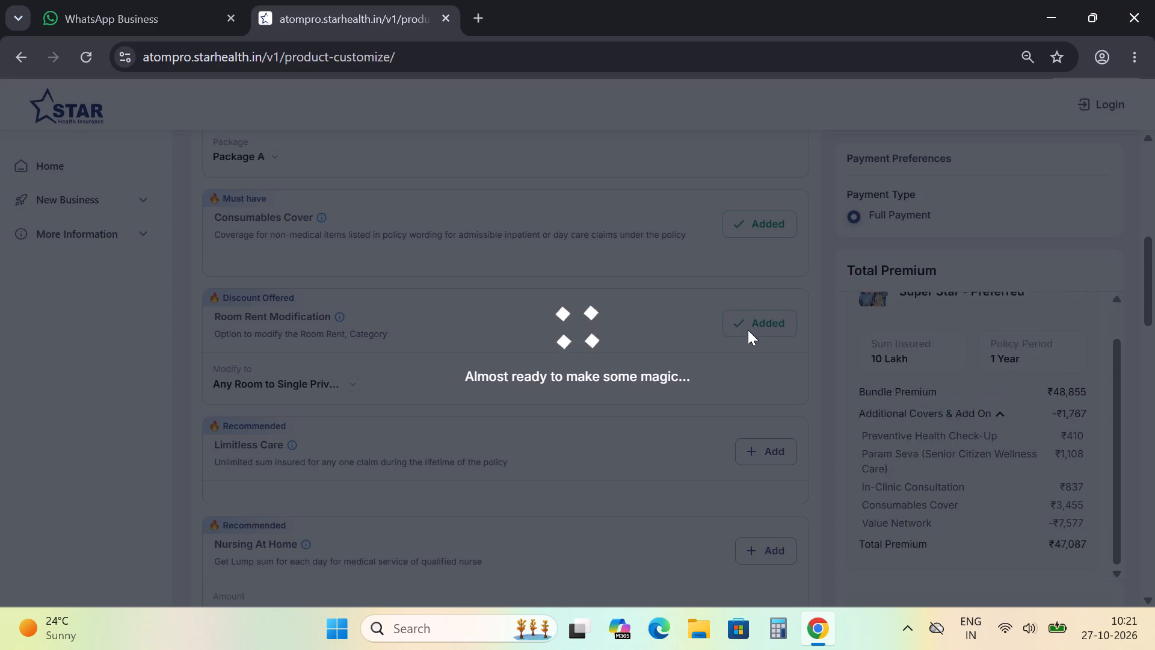
Remove the Consumables Cover from the plan's additional covers.
scroll(946, 438, down, 2)
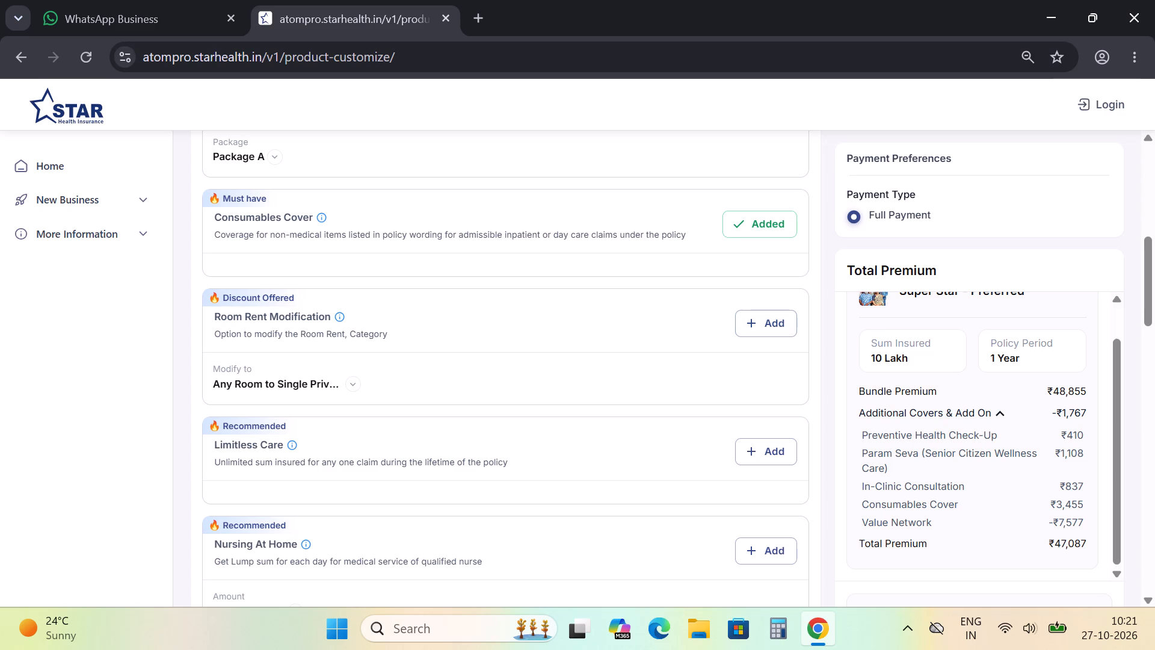
scroll(946, 438, down, 3)
scroll(802, 432, up, 1)
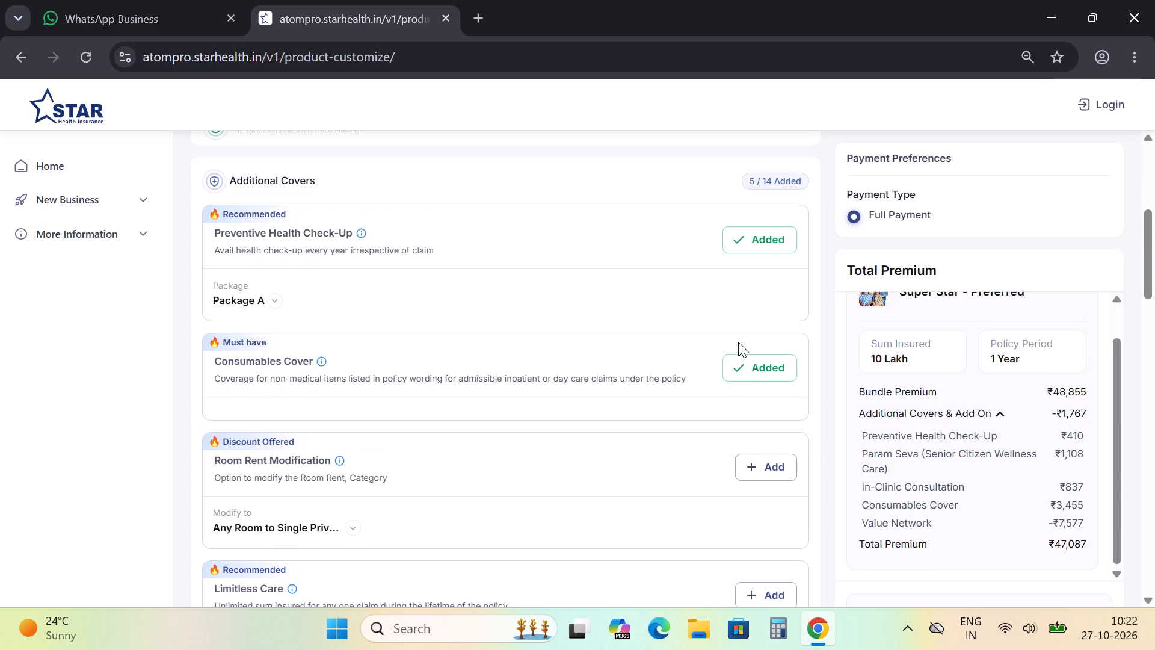
click(734, 367)
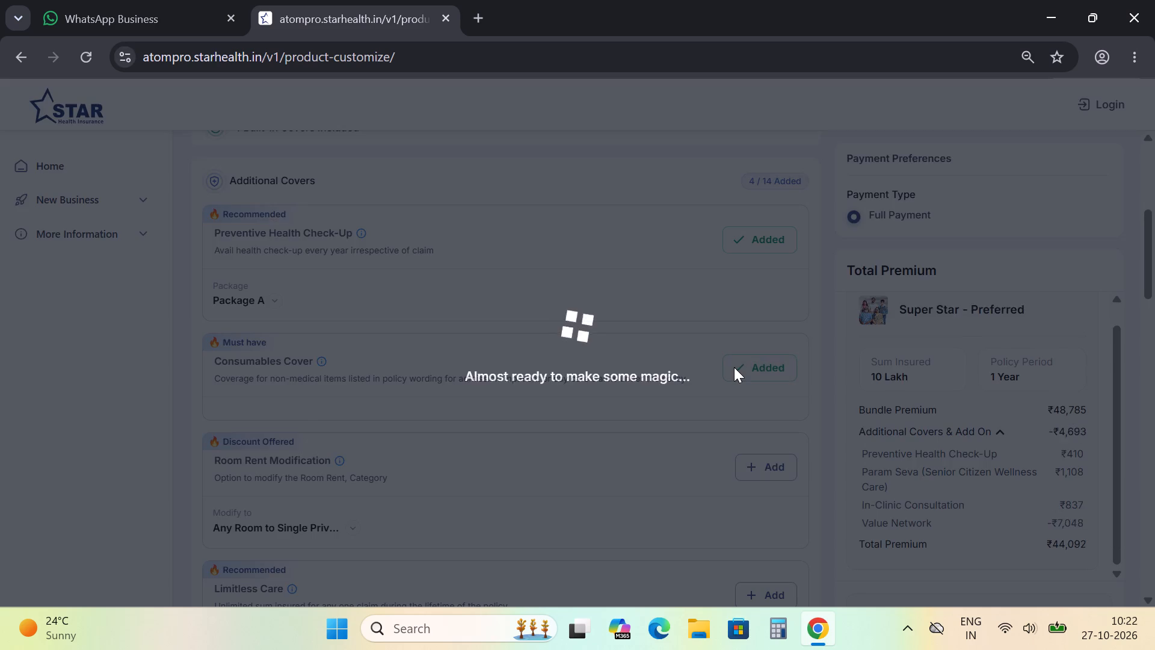
Review the plan's 1, 2 and 3 year premiums and the additional covers through Value Network and the deductibles.
scroll(734, 367, up, 1)
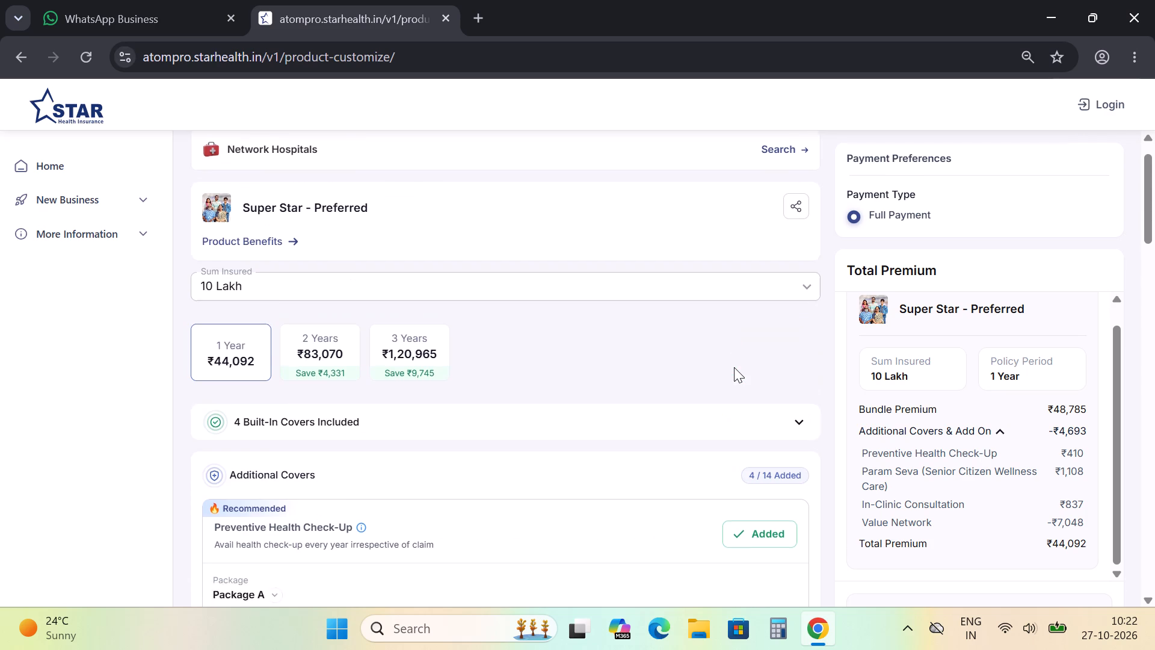
scroll(734, 367, up, 1)
scroll(734, 367, down, 5)
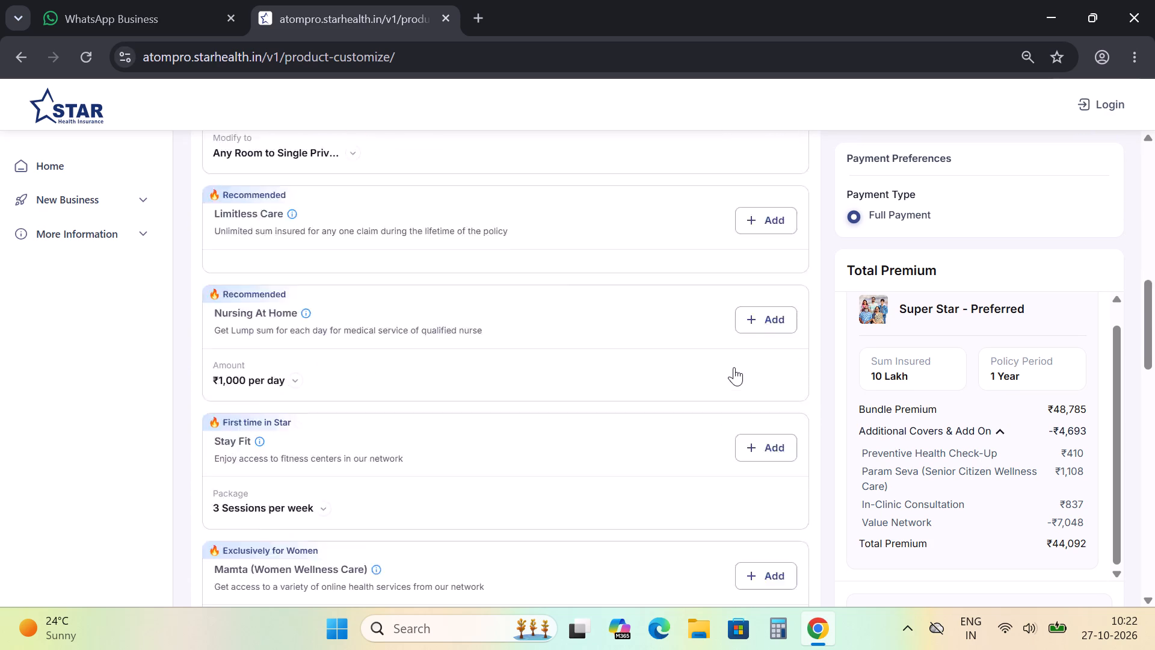
scroll(734, 367, down, 5)
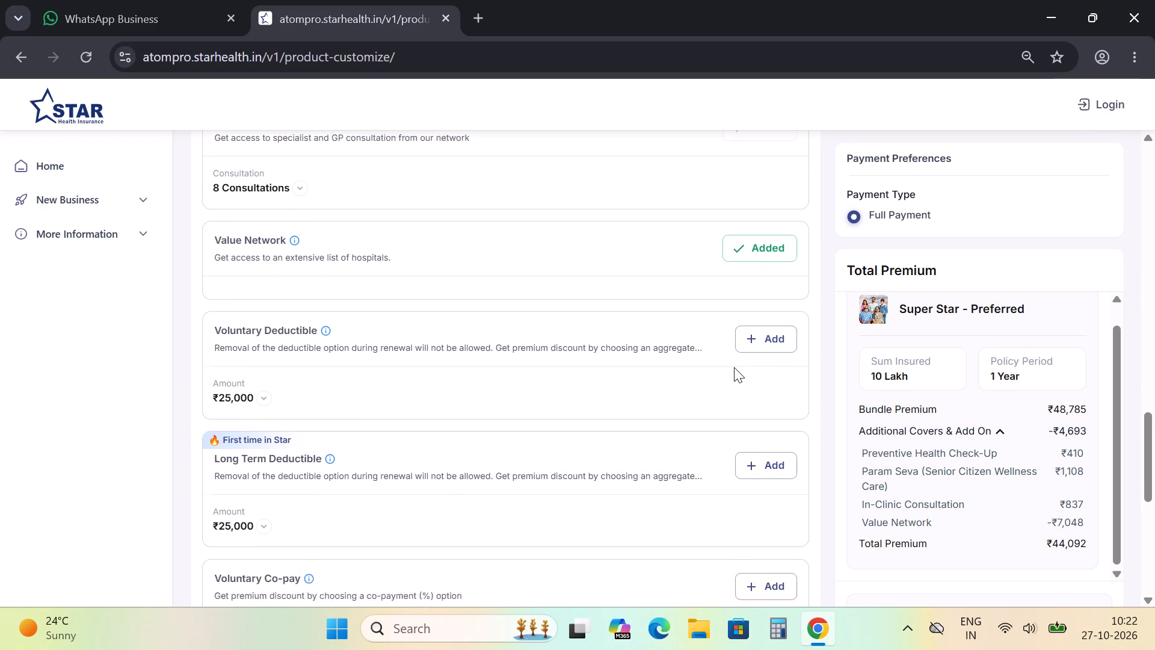
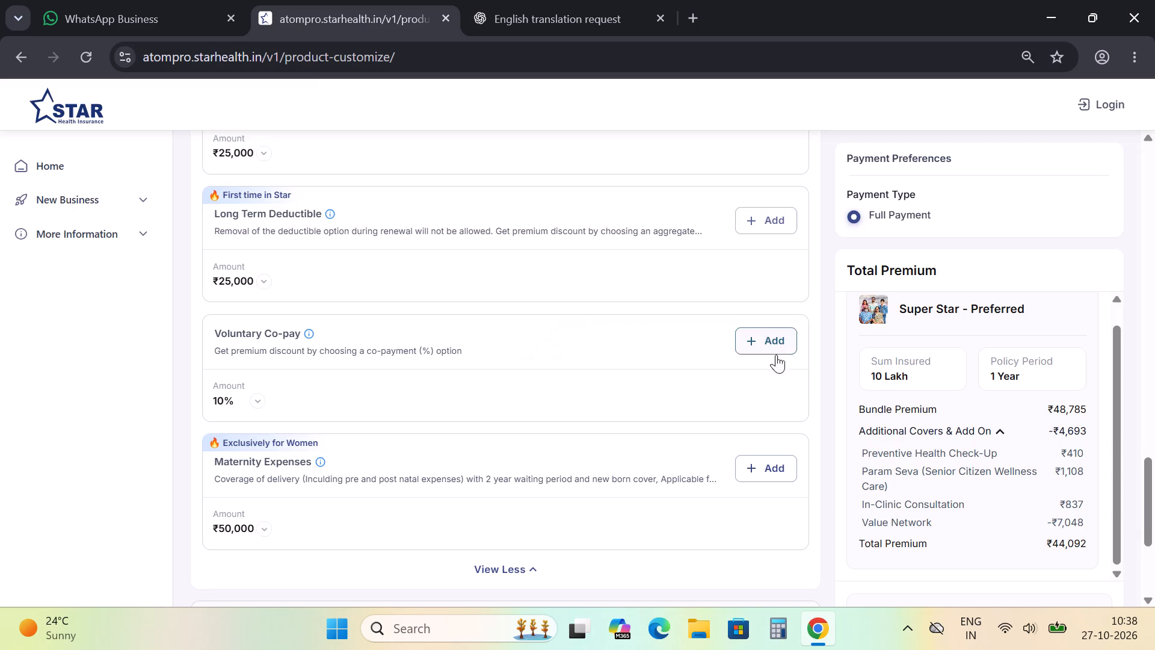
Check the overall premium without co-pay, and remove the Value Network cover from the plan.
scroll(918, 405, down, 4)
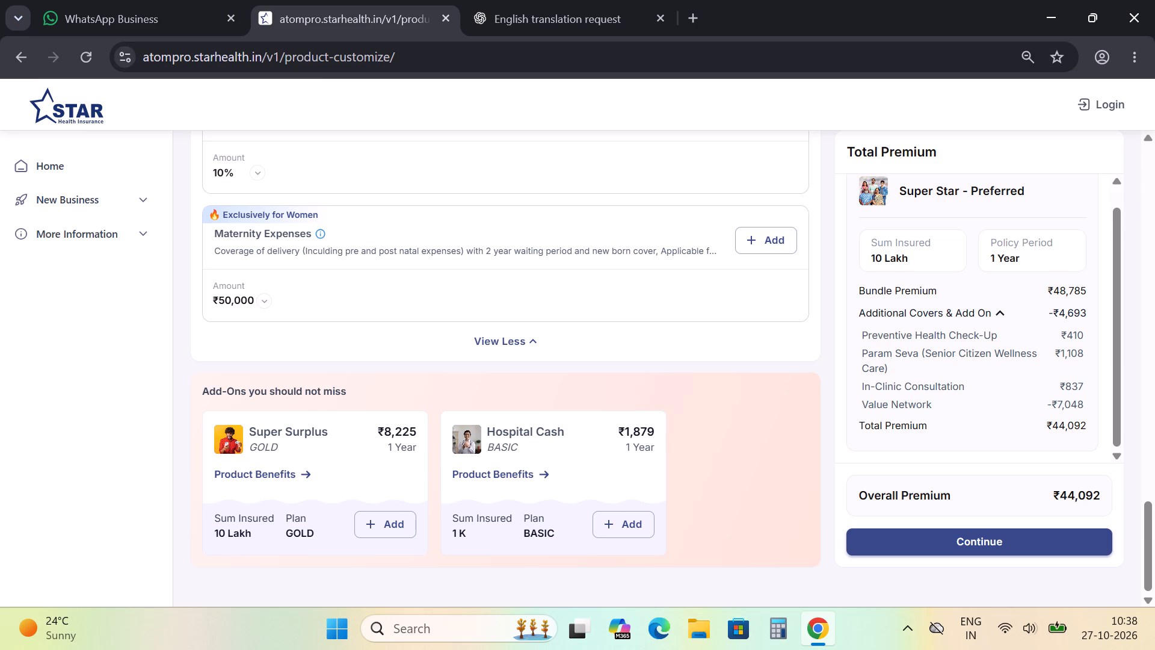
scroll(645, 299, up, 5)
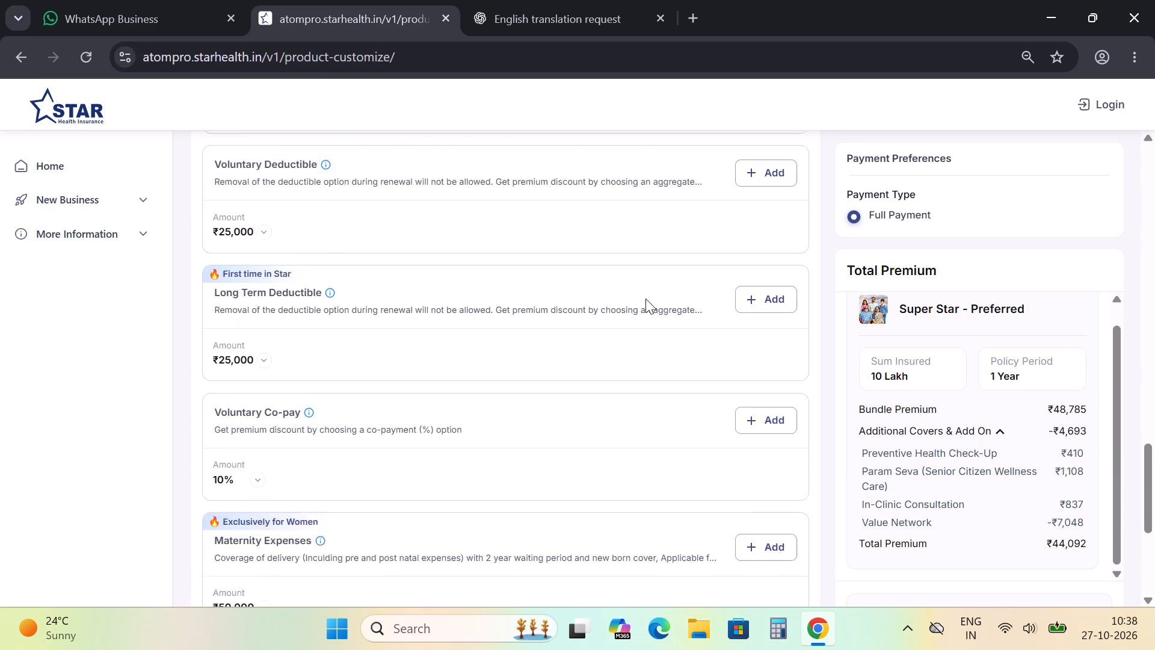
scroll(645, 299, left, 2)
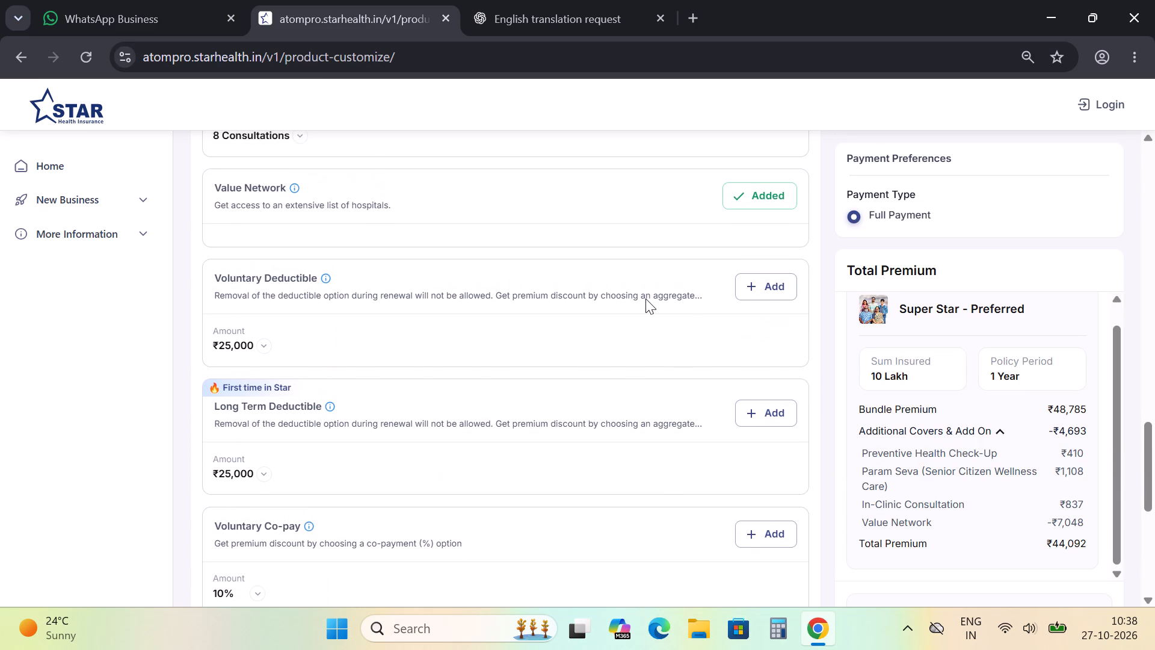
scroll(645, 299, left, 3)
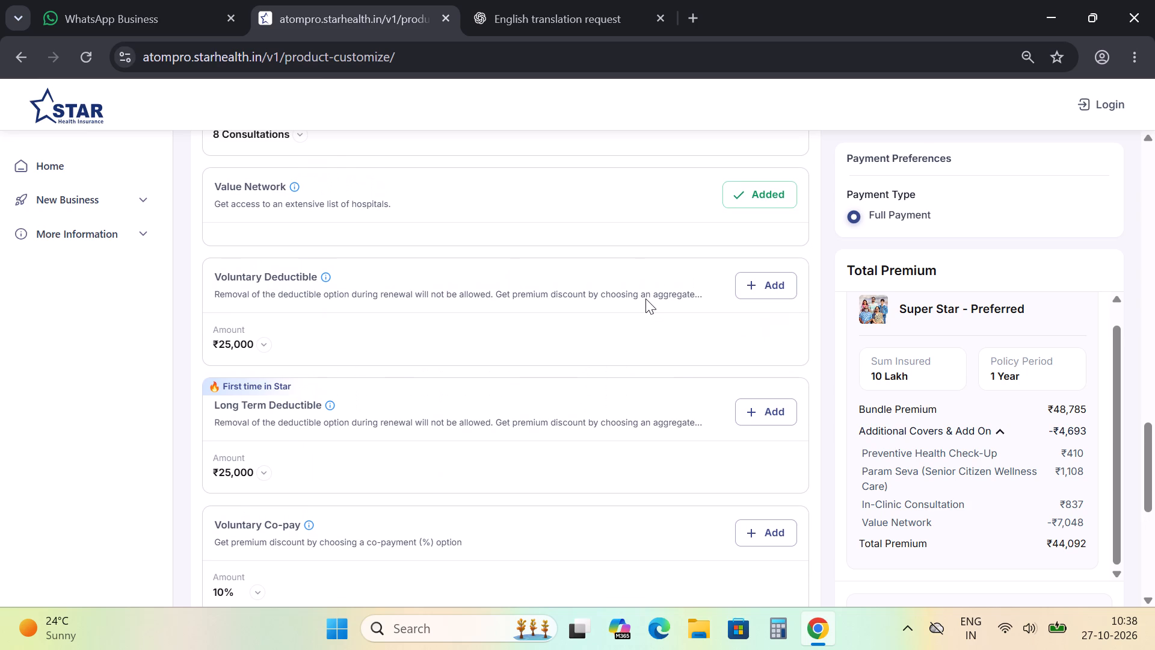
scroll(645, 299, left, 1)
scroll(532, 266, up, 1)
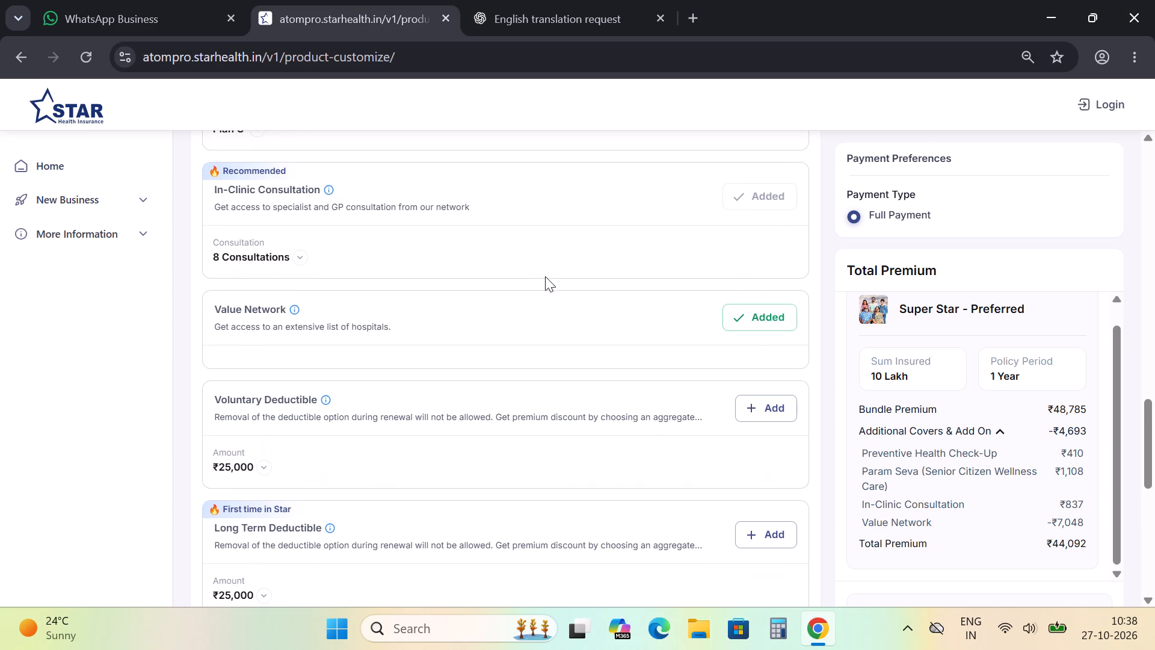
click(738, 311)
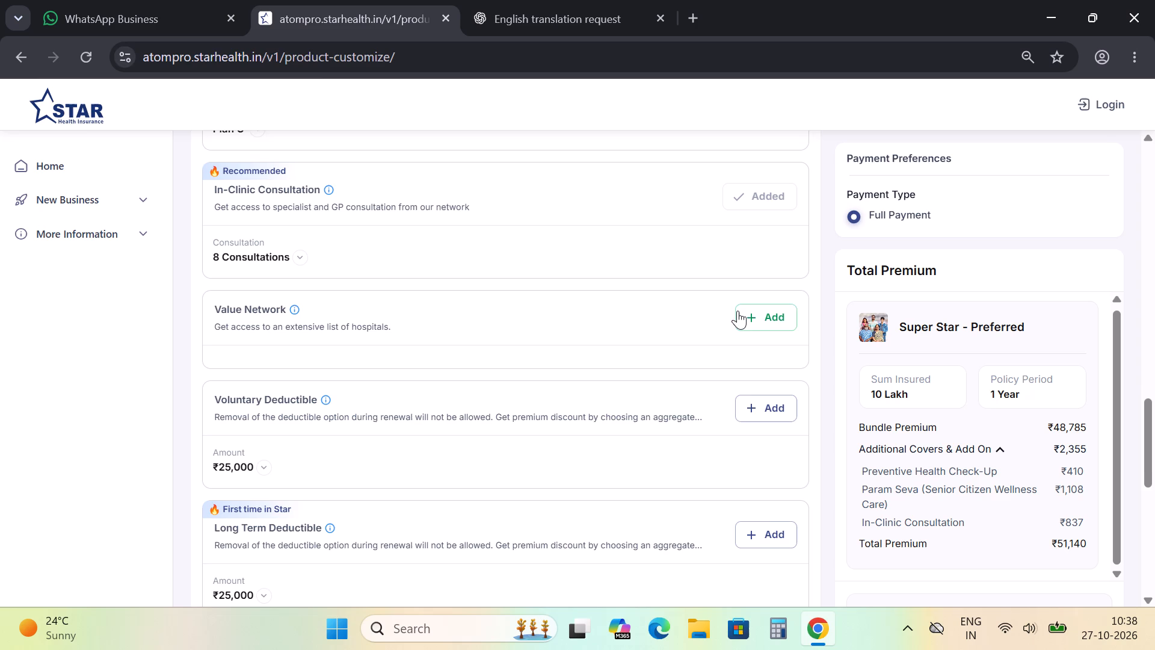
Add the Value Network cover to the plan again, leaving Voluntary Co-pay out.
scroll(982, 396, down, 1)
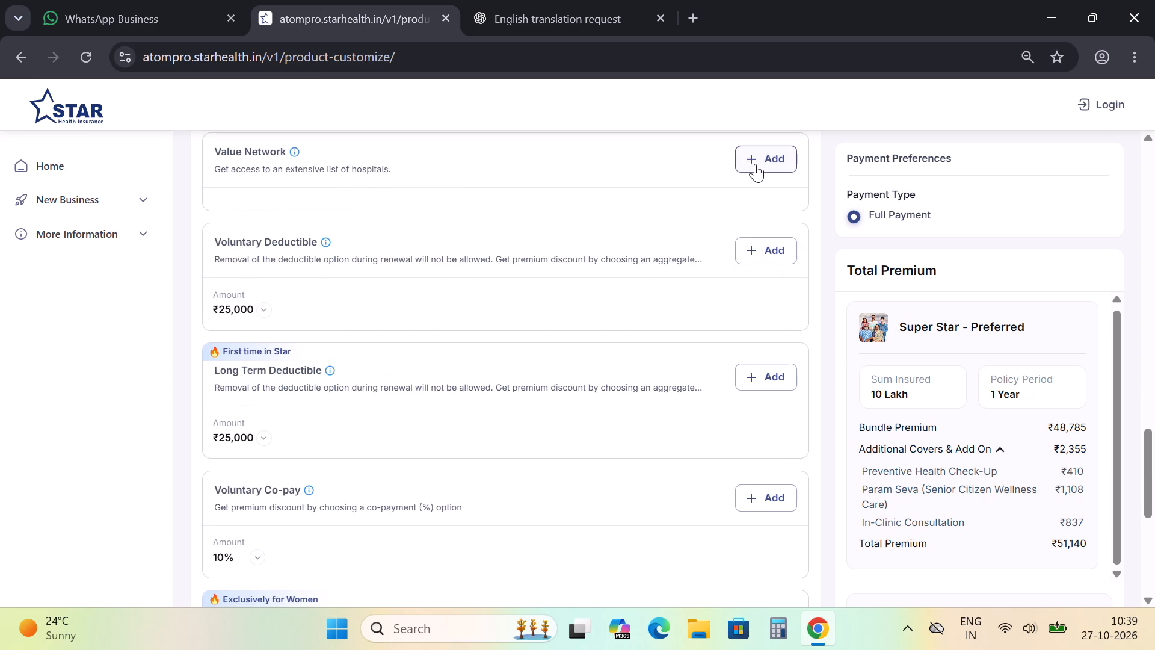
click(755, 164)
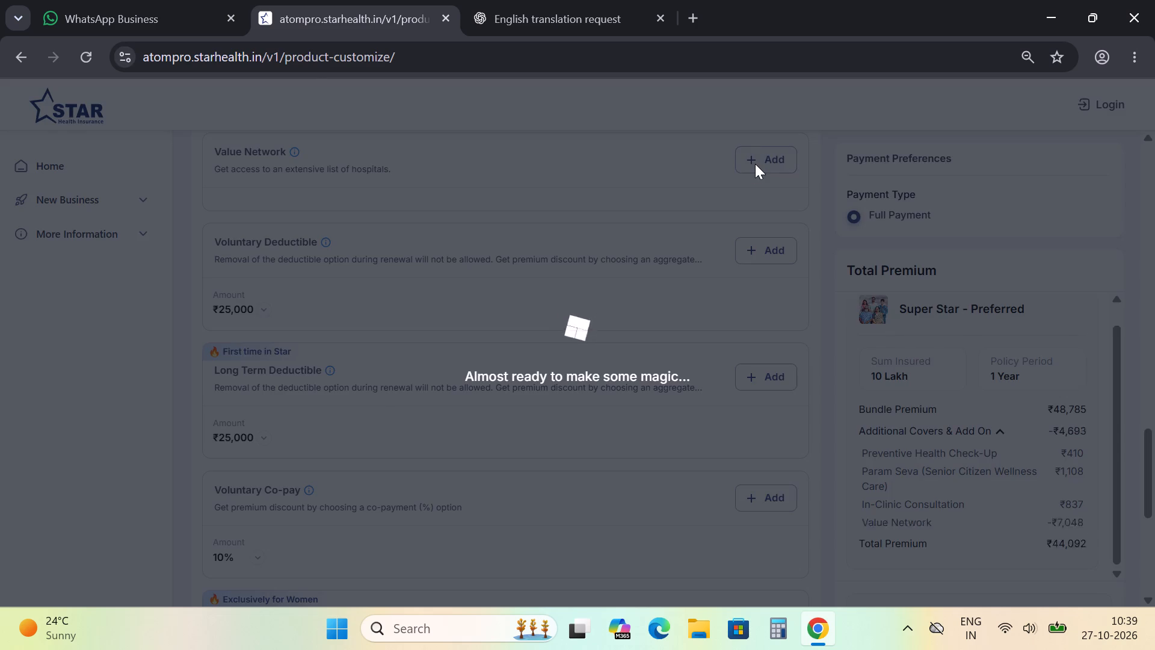
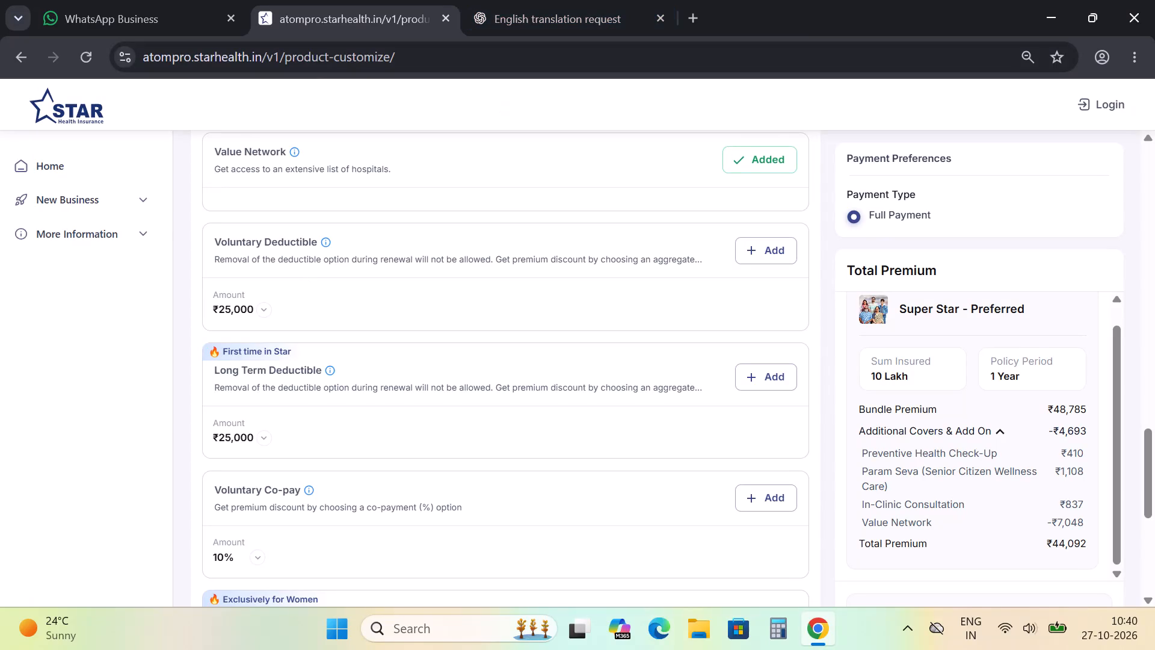
Return to the plan recommendations and open the Super Star - Value Plus plan for customization.
scroll(390, 220, up, 7)
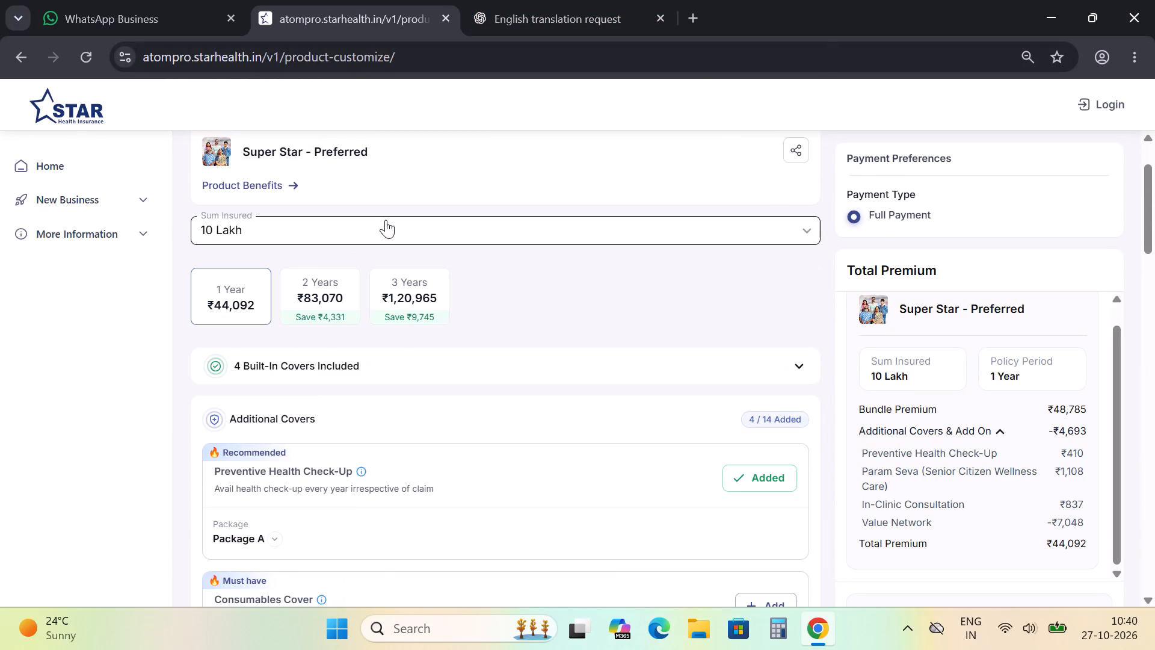
scroll(393, 246, up, 4)
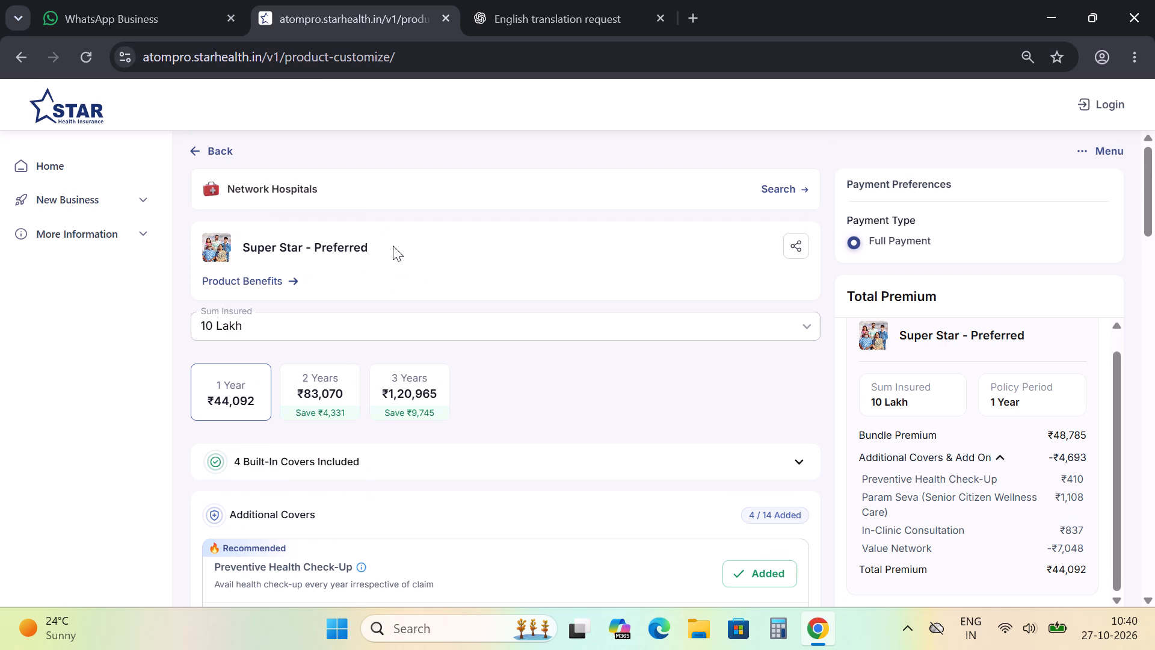
click(197, 154)
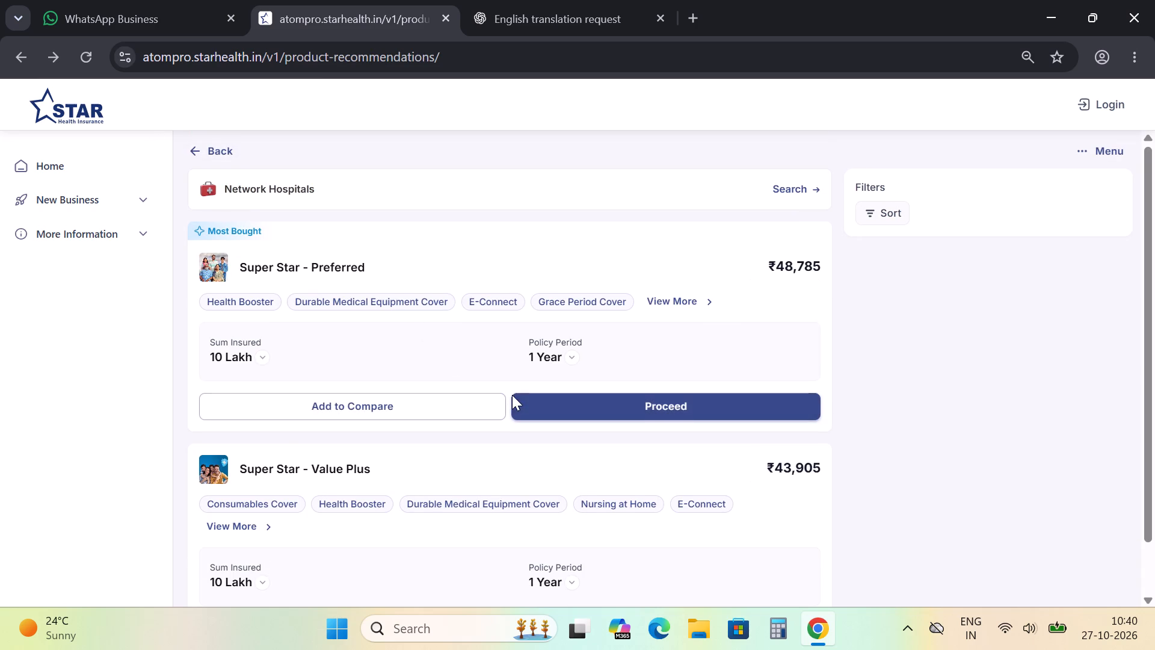
scroll(512, 395, down, 5)
scroll(512, 395, up, 3)
scroll(551, 516, right, 1)
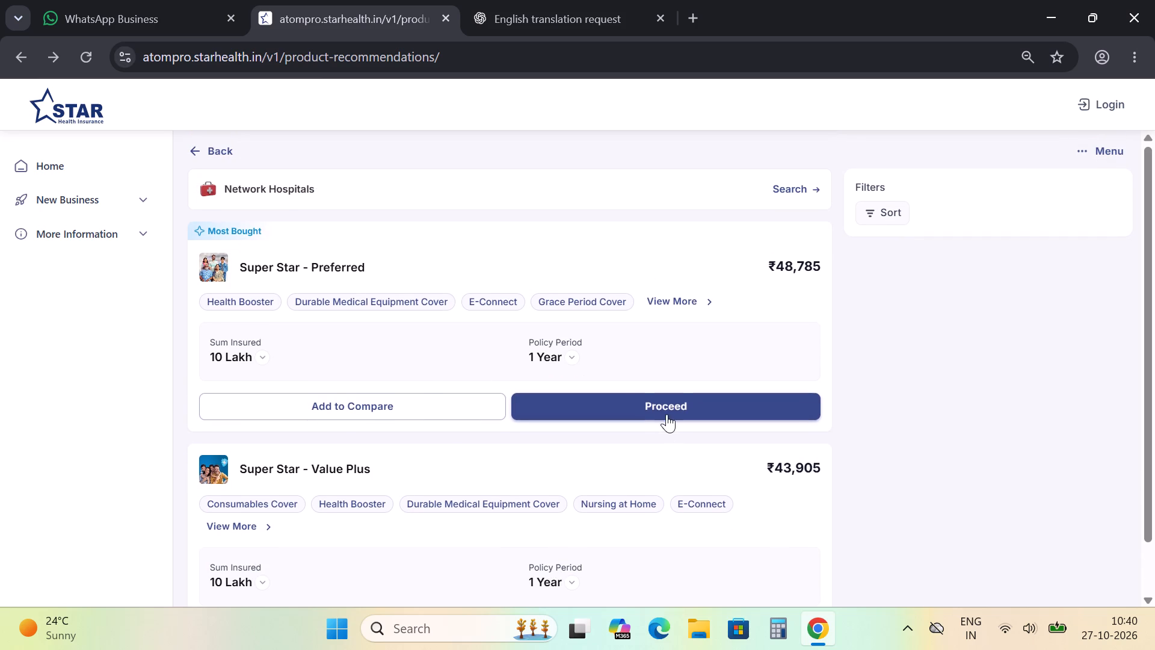
scroll(701, 471, down, 3)
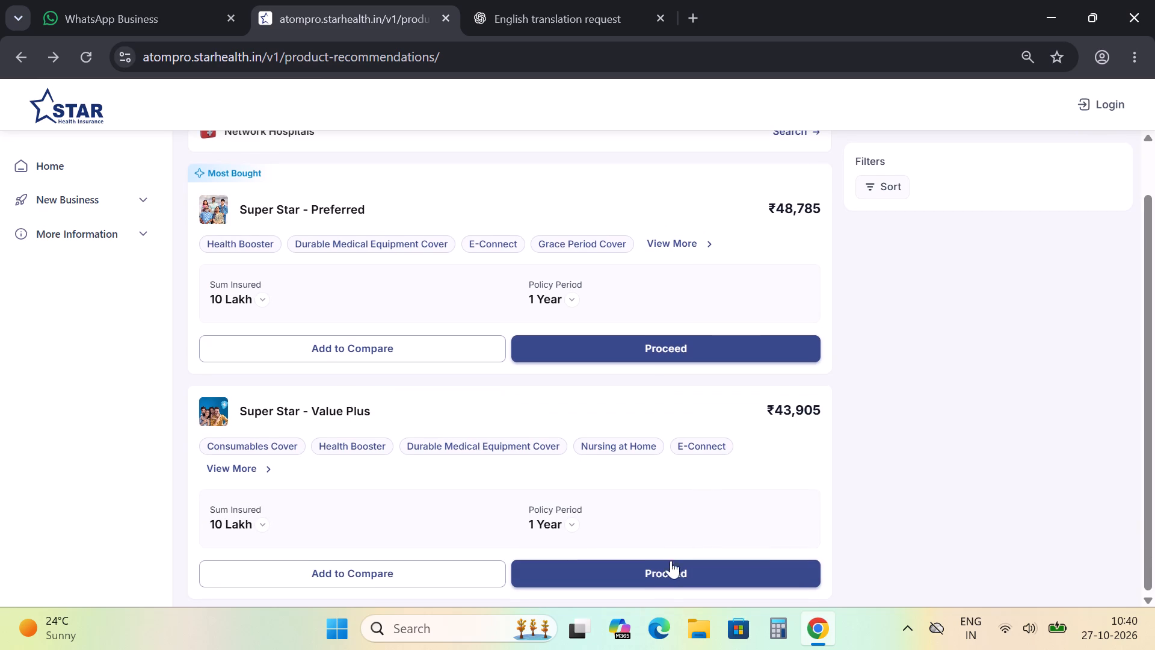
click(664, 576)
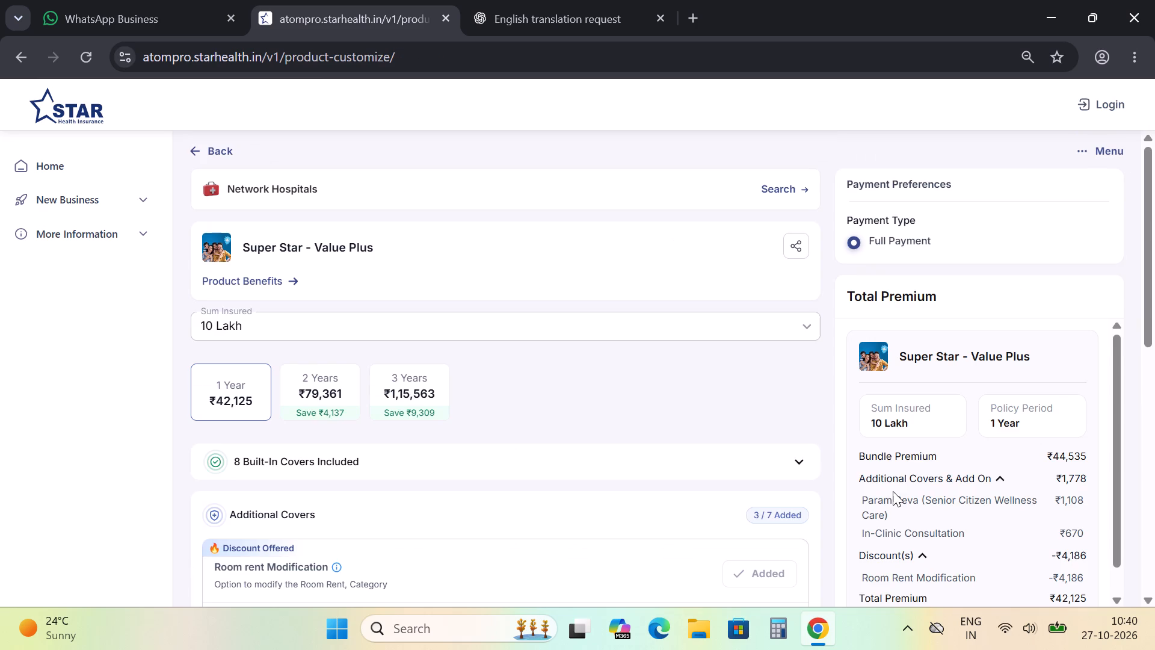
Expand all additional covers of the Value Plus plan and examine them together with its overall premium.
scroll(893, 491, down, 6)
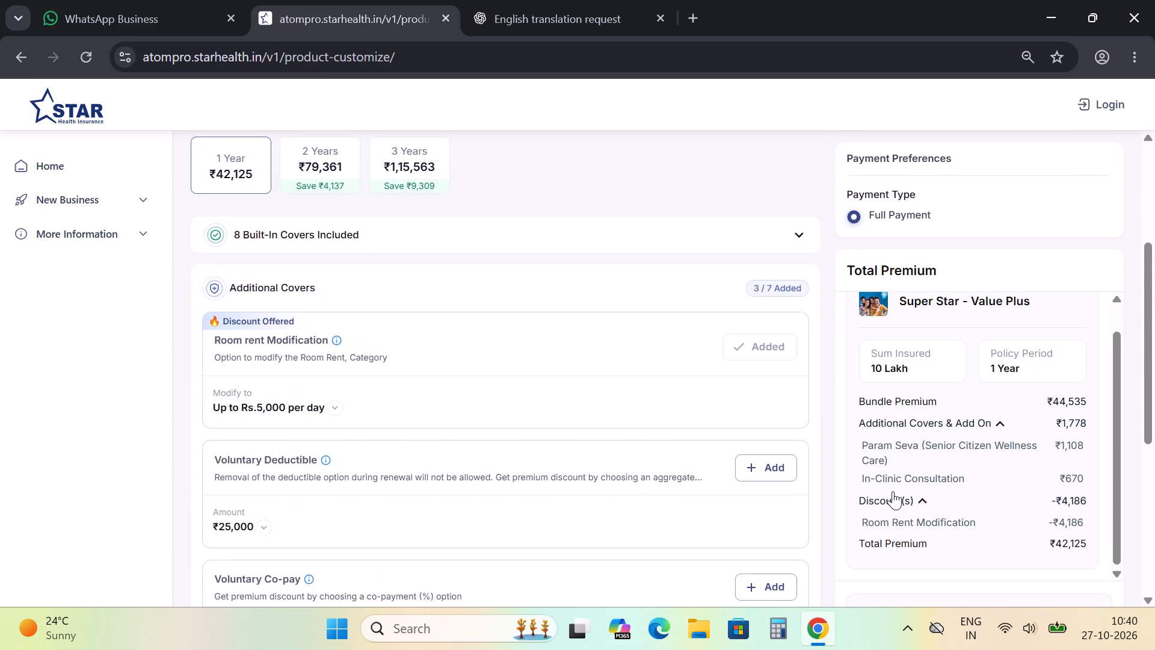
scroll(893, 491, down, 2)
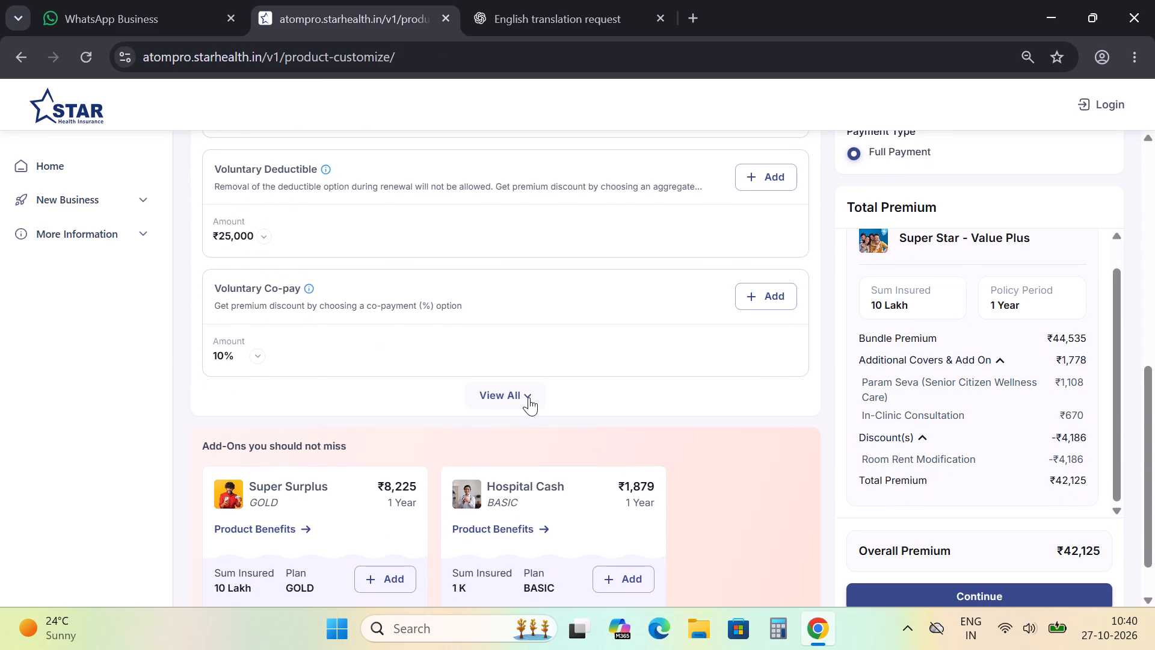
click(529, 397)
scroll(847, 525, down, 5)
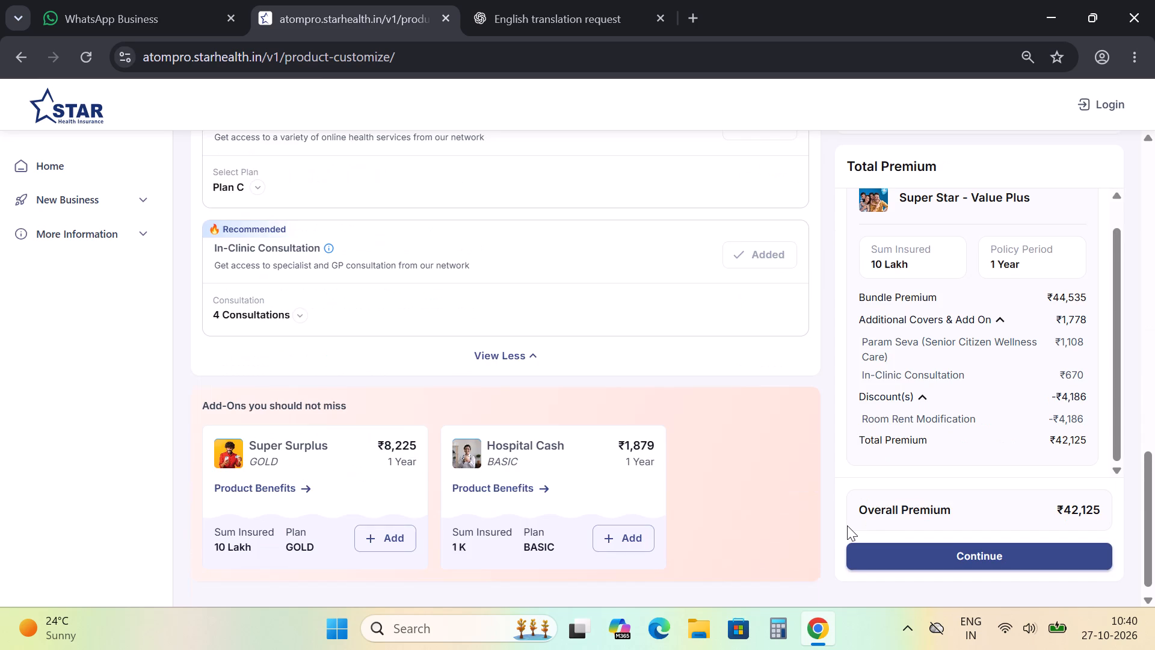
scroll(505, 357, up, 7)
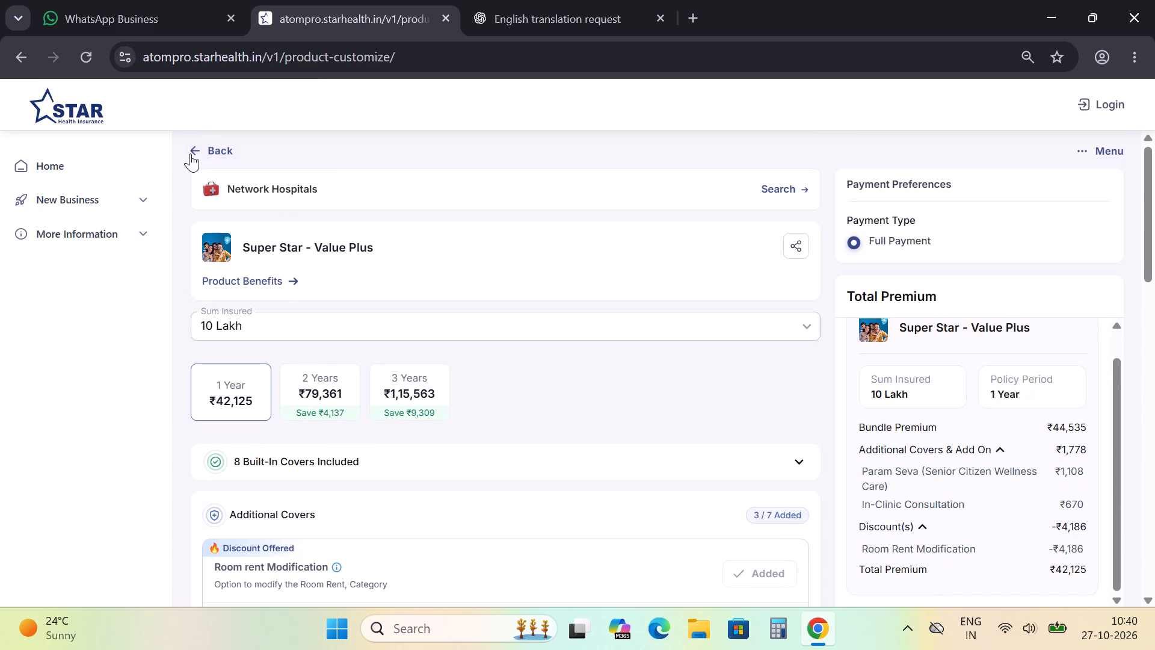
Go back to the plan recommendations and reopen the Super Star - Preferred plan for customization.
click(190, 152)
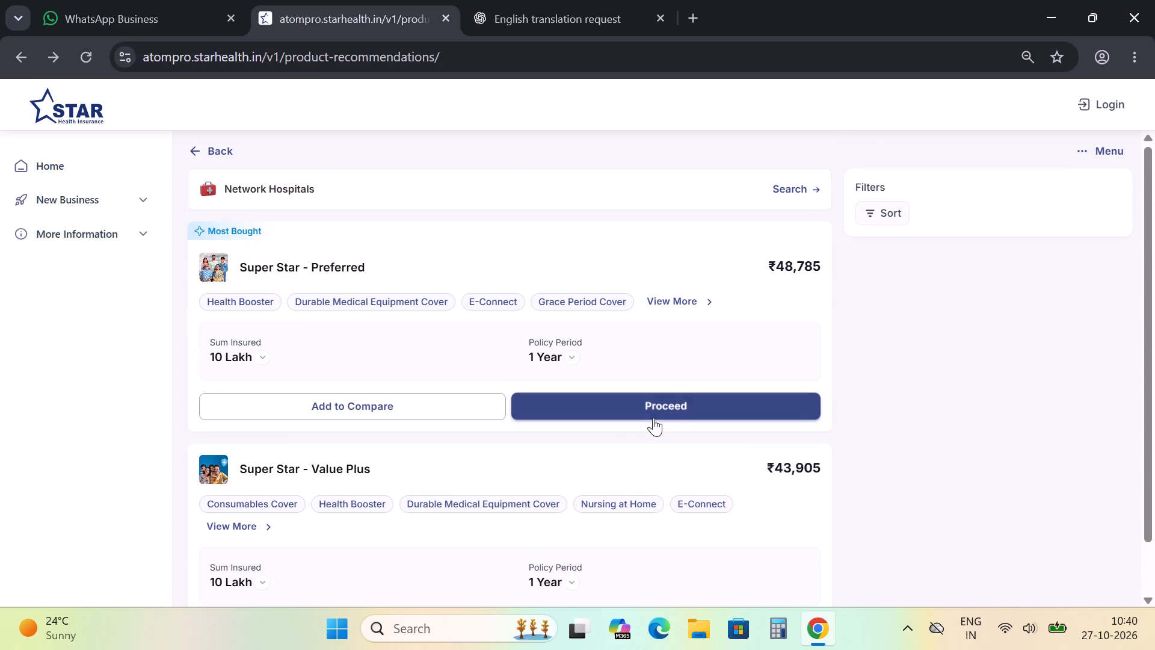
click(653, 403)
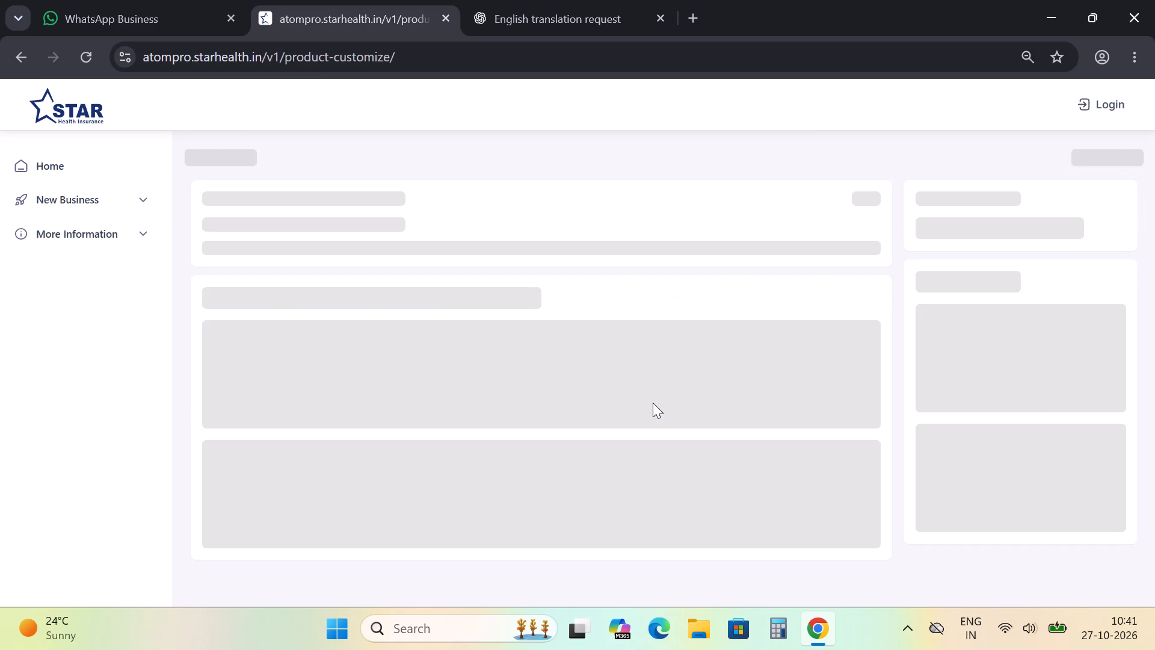
scroll(653, 403, down, 3)
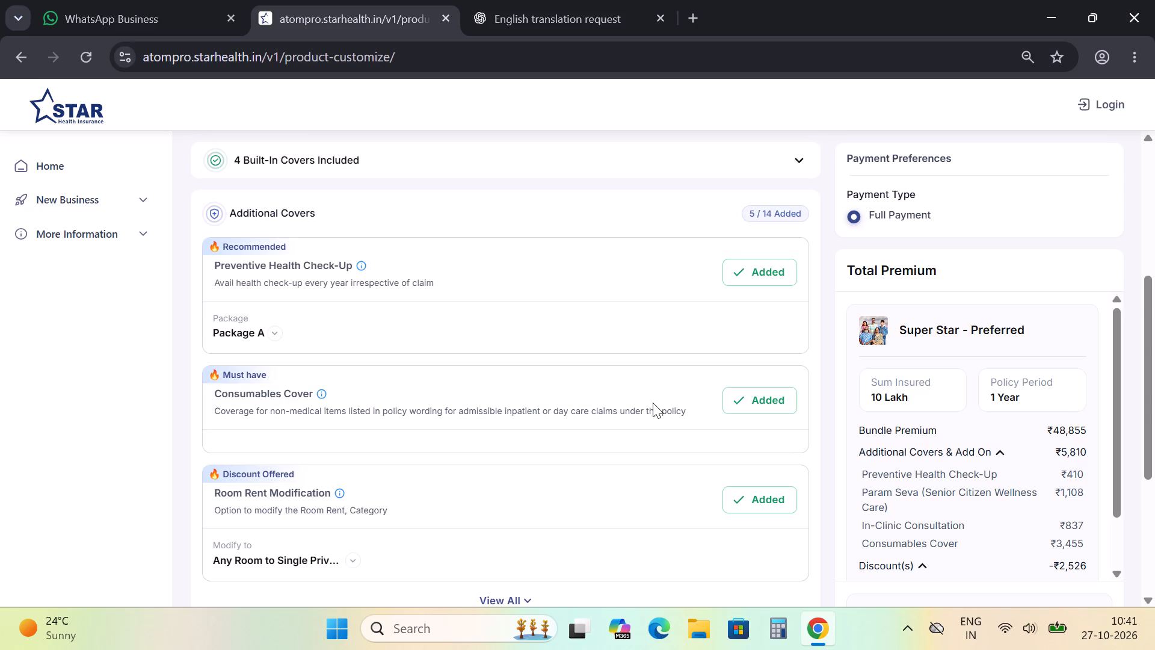
scroll(653, 403, down, 3)
scroll(520, 348, up, 1)
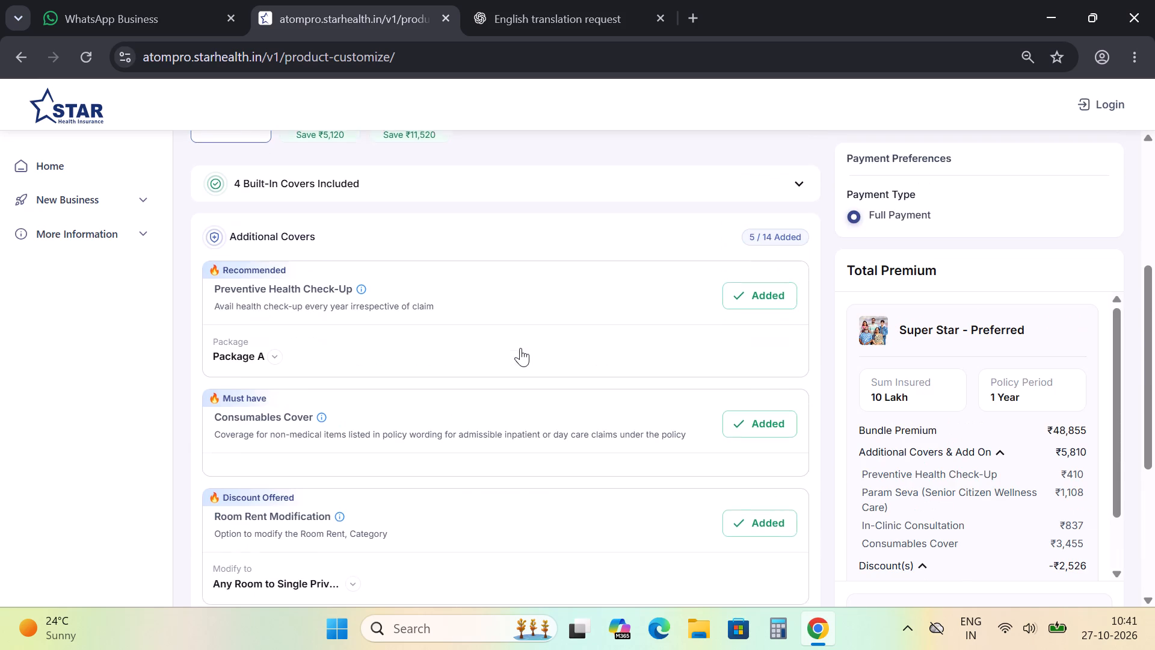
scroll(520, 348, up, 1)
scroll(692, 459, down, 3)
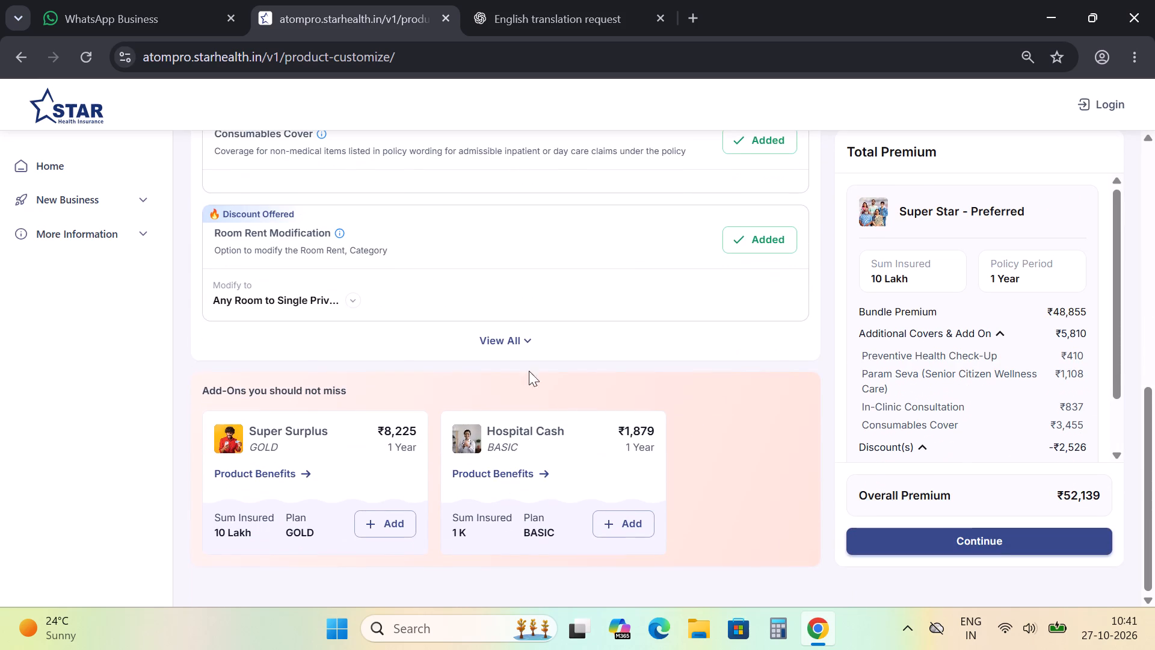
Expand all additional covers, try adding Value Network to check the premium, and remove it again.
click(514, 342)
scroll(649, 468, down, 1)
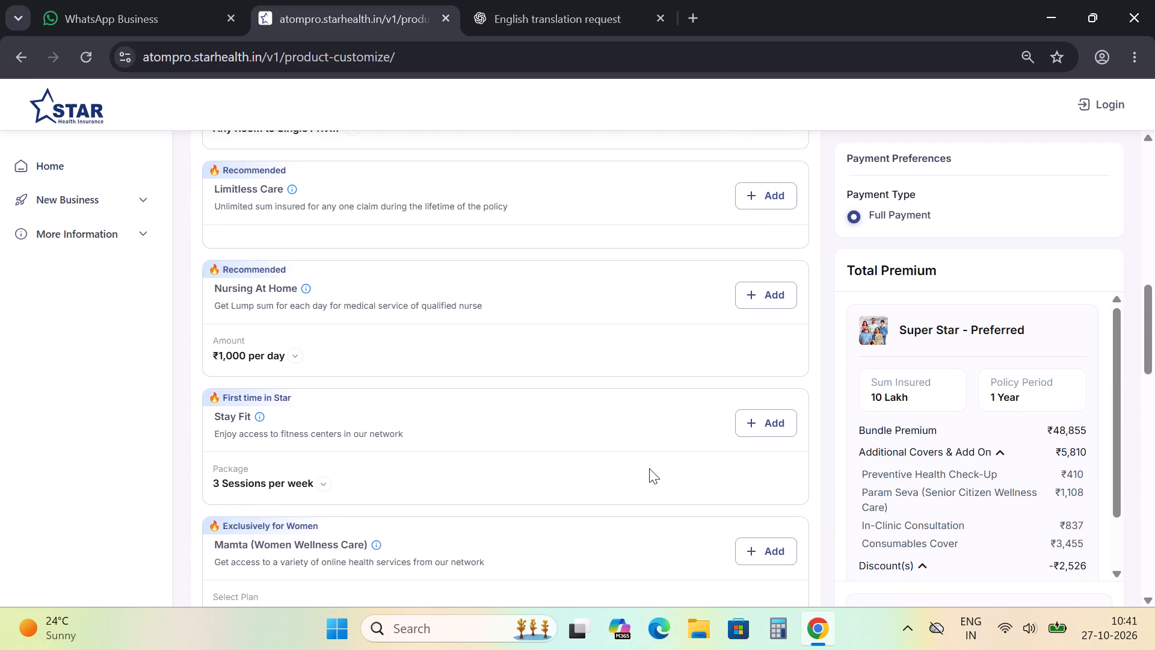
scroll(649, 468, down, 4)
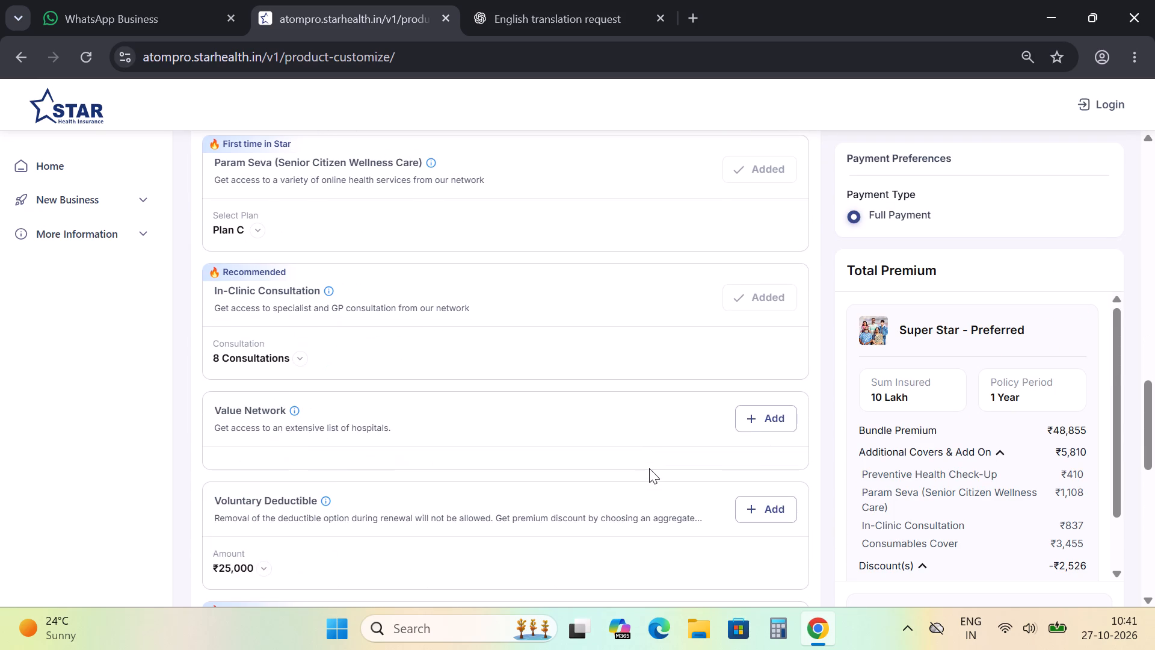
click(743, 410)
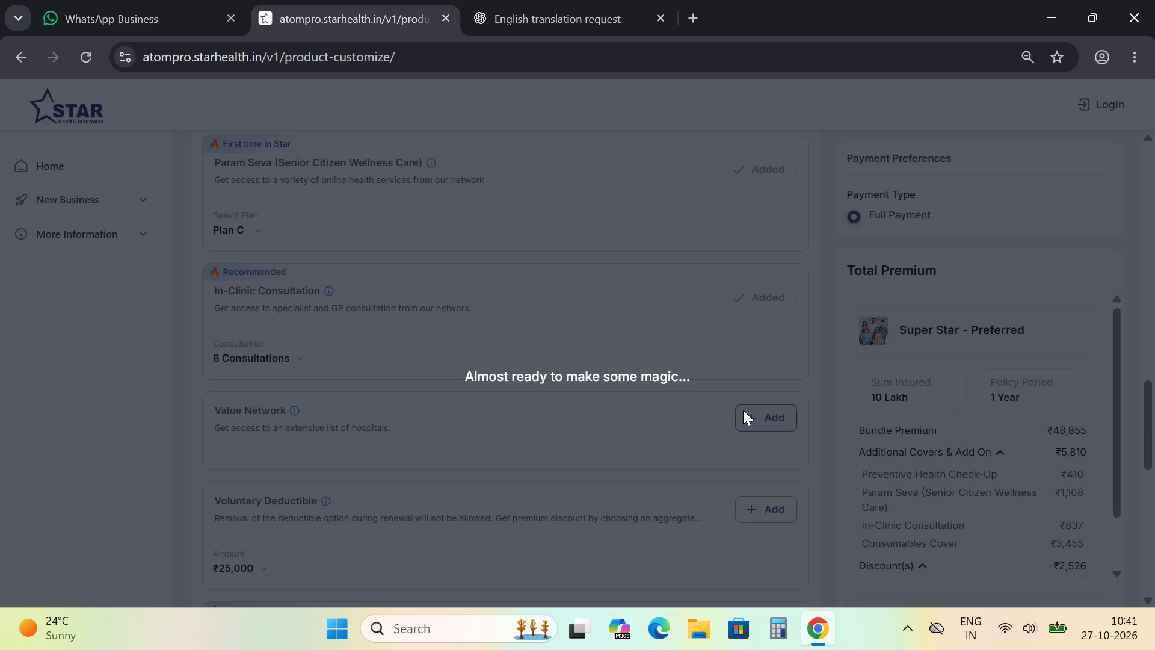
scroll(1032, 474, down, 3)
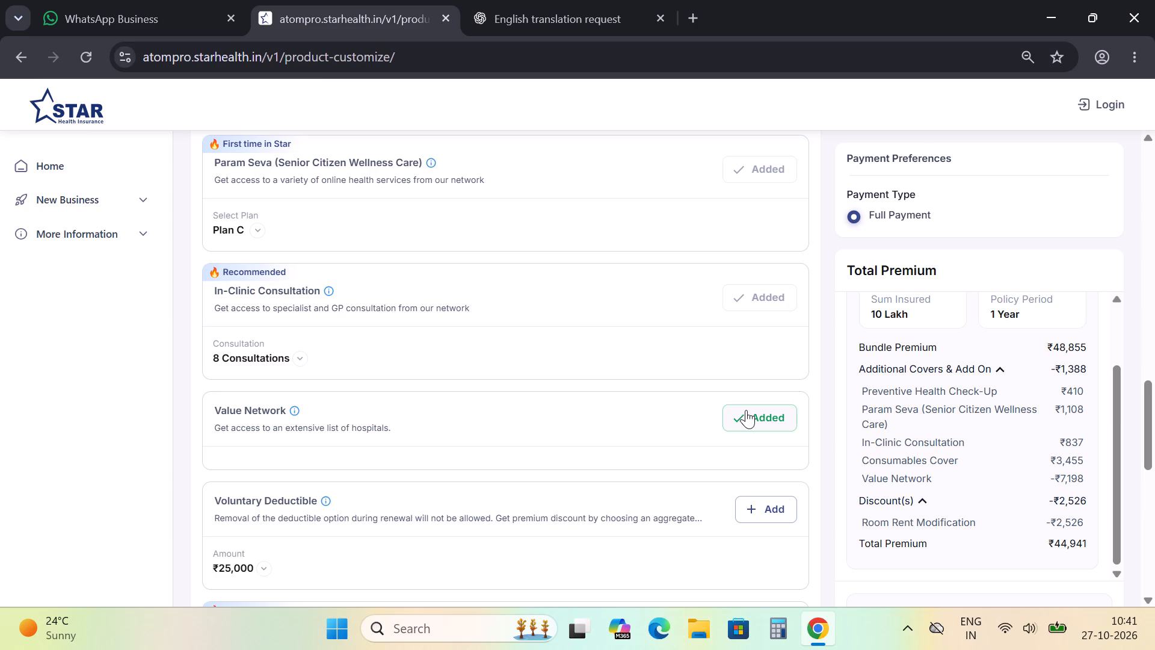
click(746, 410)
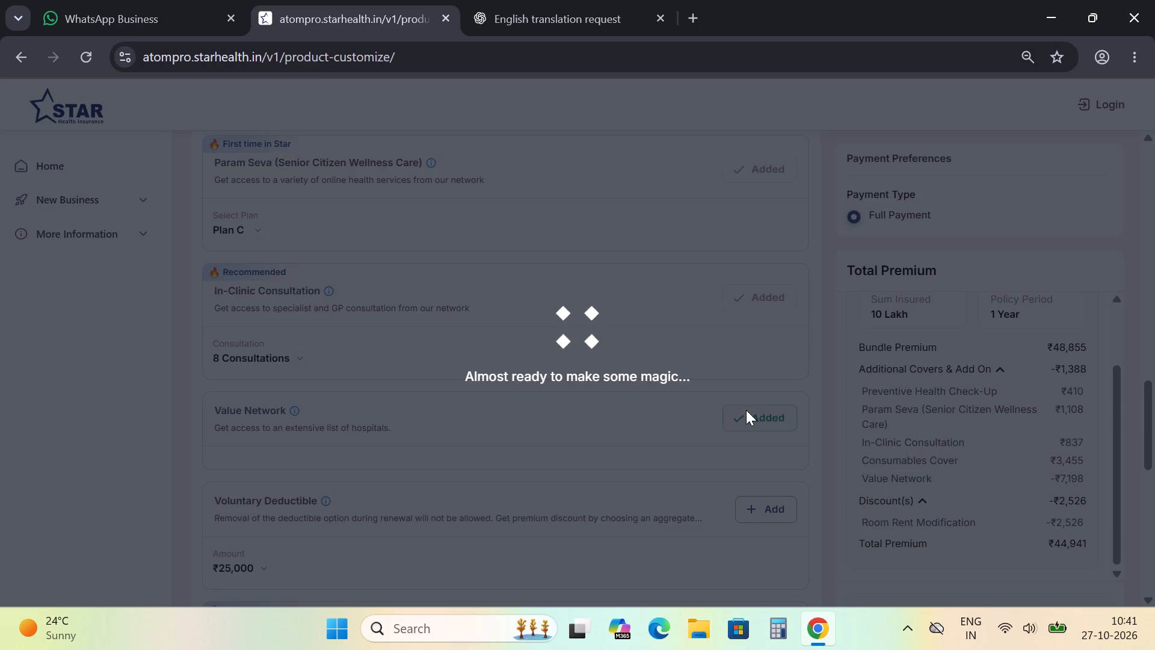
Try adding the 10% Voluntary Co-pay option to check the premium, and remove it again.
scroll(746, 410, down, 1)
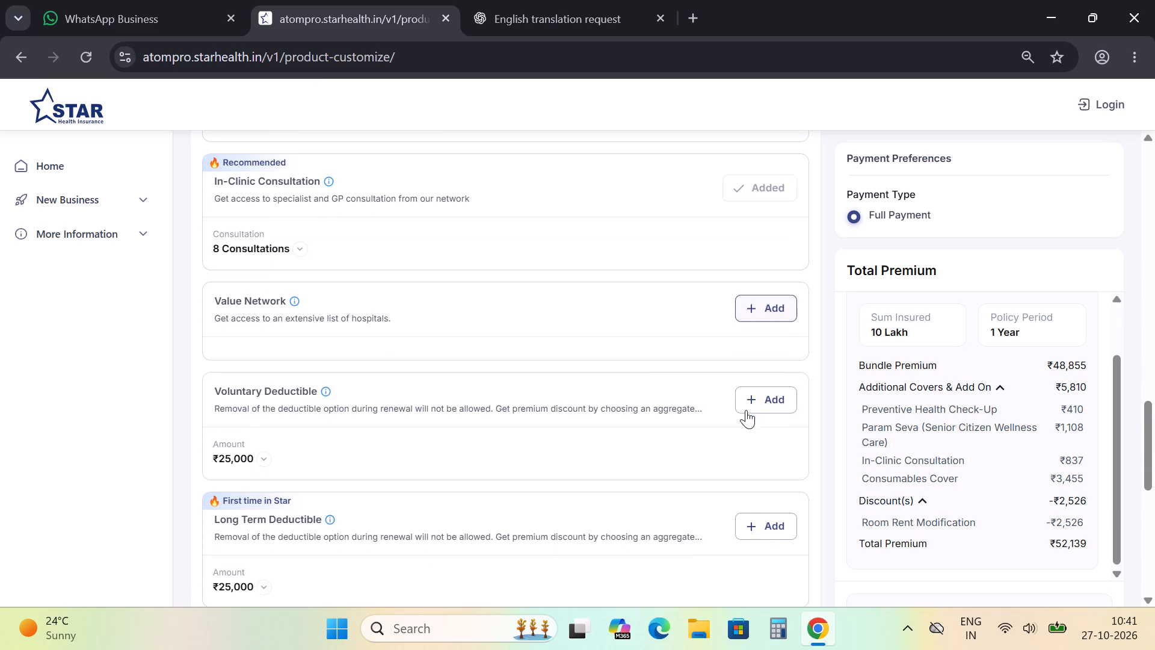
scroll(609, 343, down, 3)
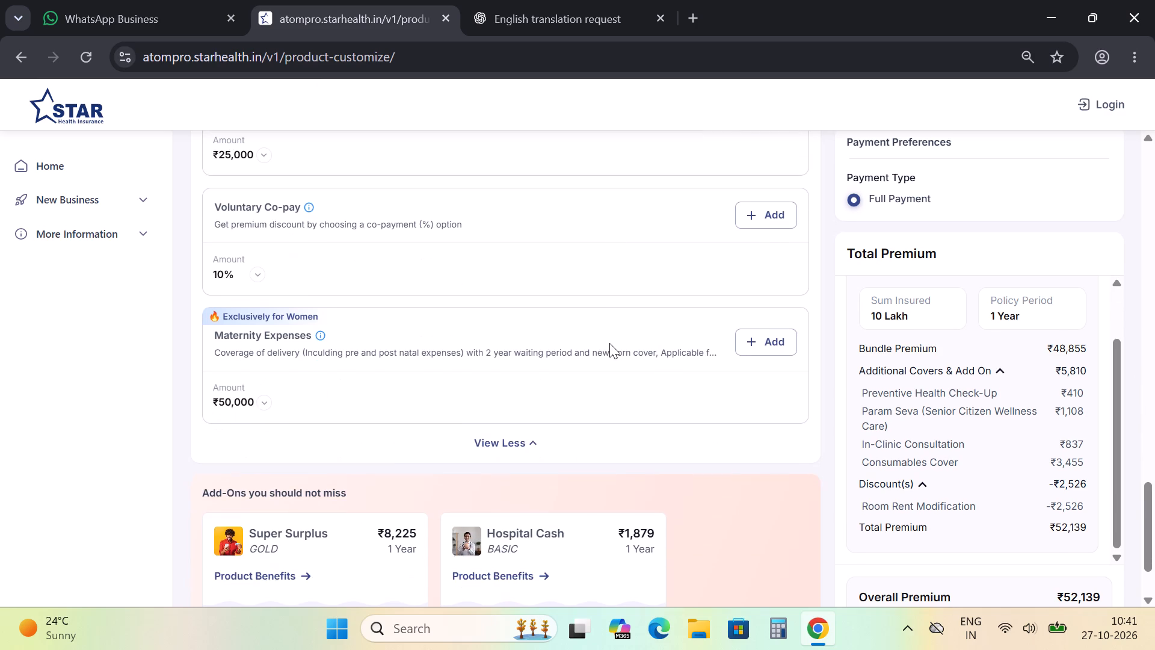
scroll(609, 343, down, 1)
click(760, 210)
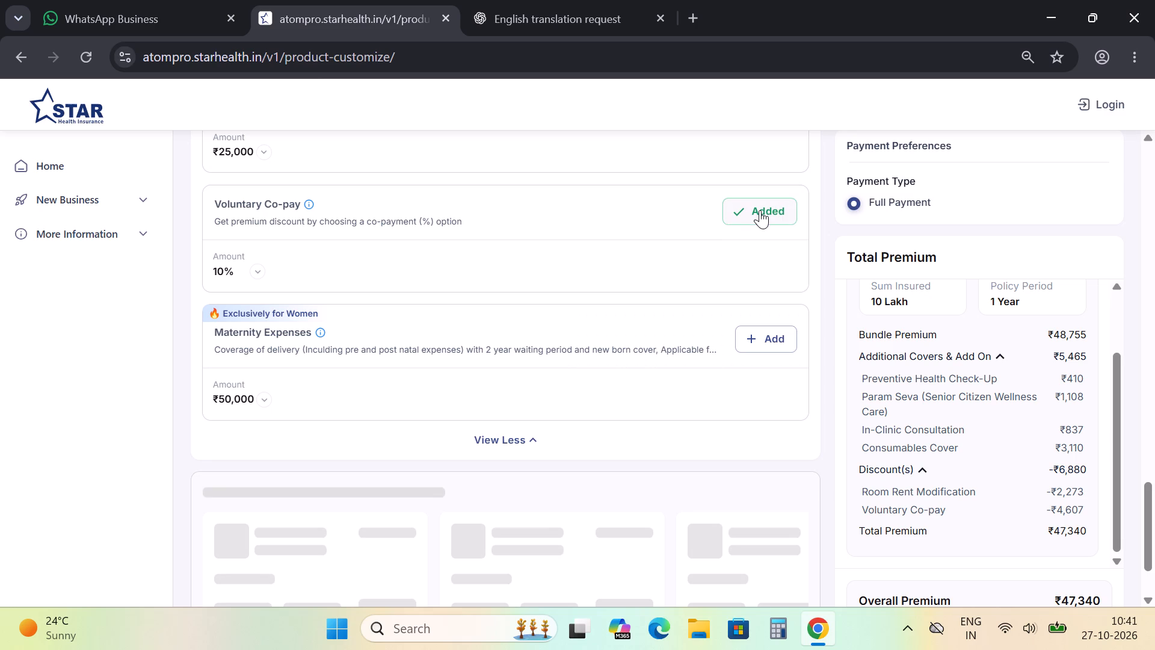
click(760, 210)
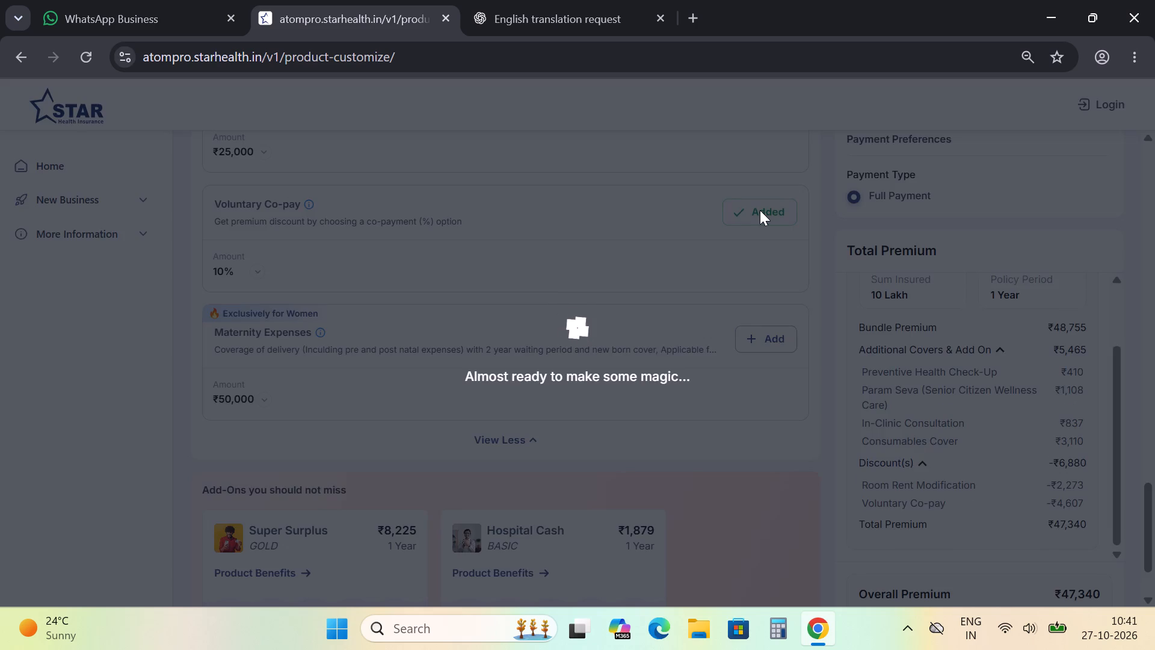
Remove the Room Rent Modification option from the Preferred plan's additional covers.
scroll(477, 445, up, 1)
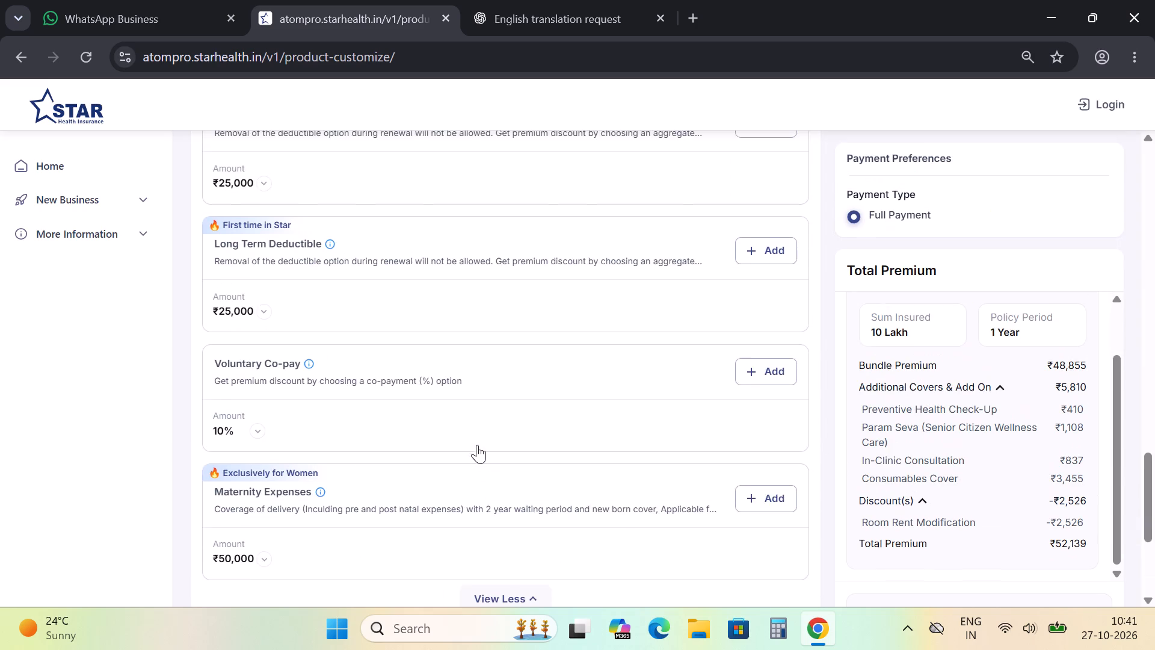
scroll(477, 445, up, 6)
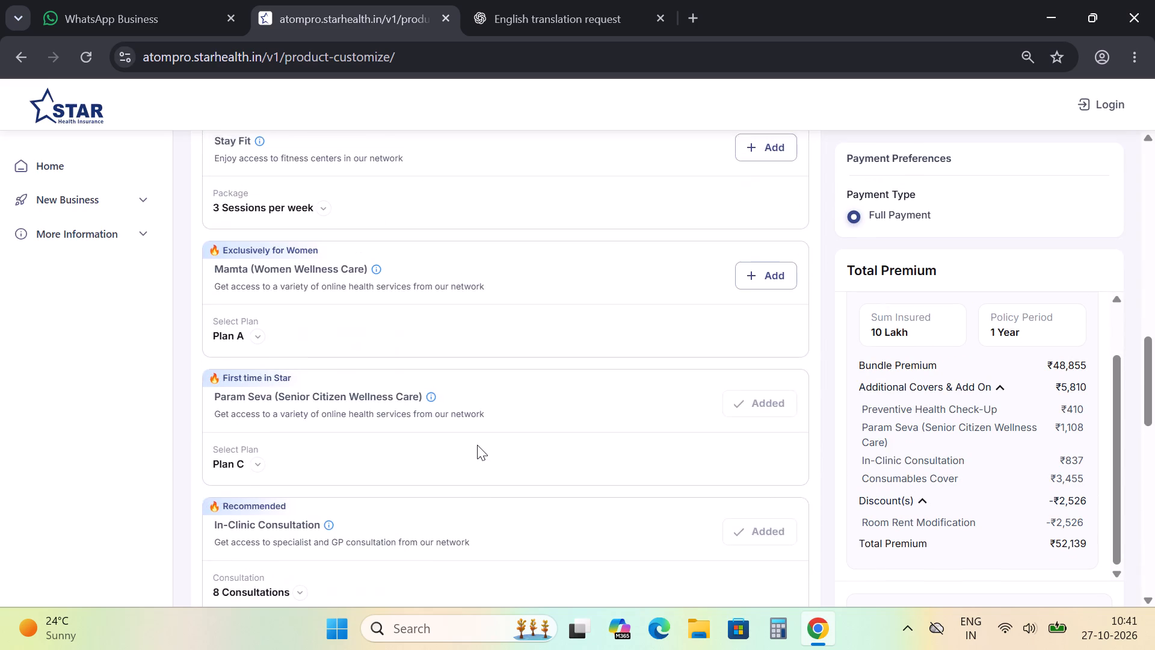
scroll(477, 445, up, 4)
click(477, 445)
scroll(477, 445, down, 1)
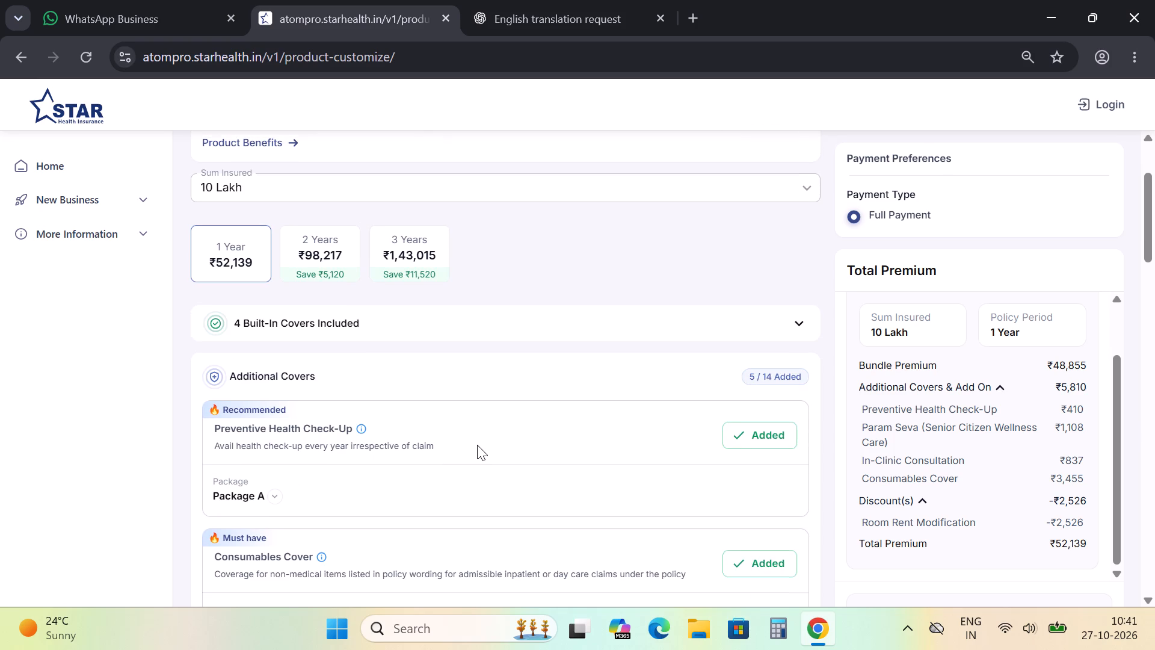
scroll(477, 445, down, 1)
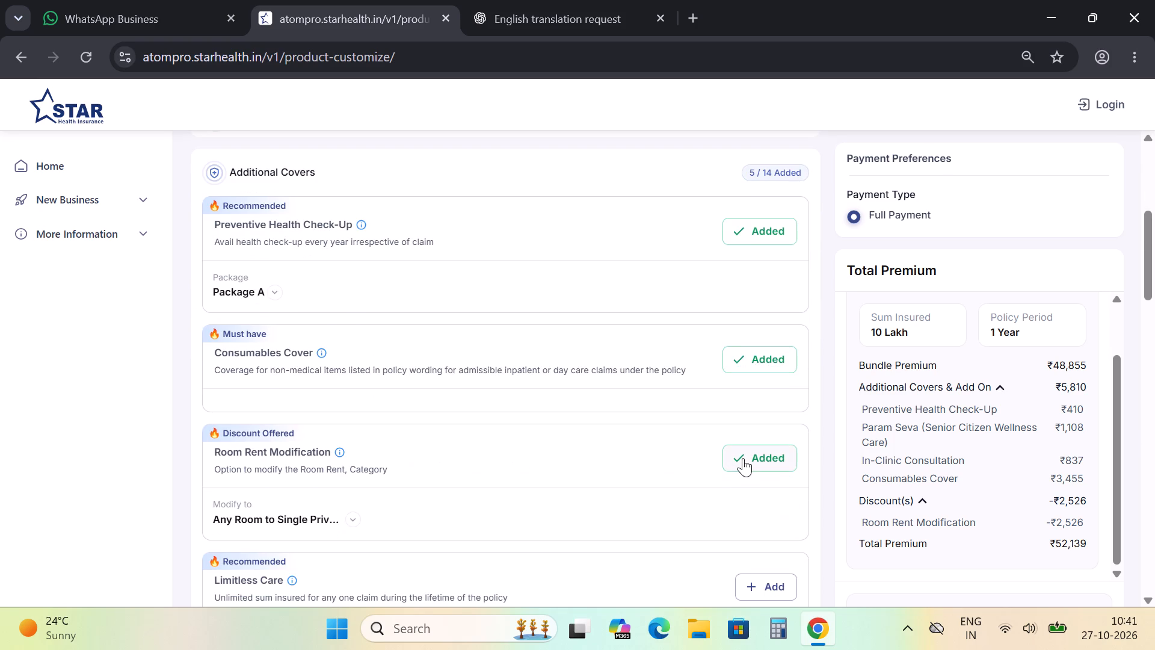
click(743, 458)
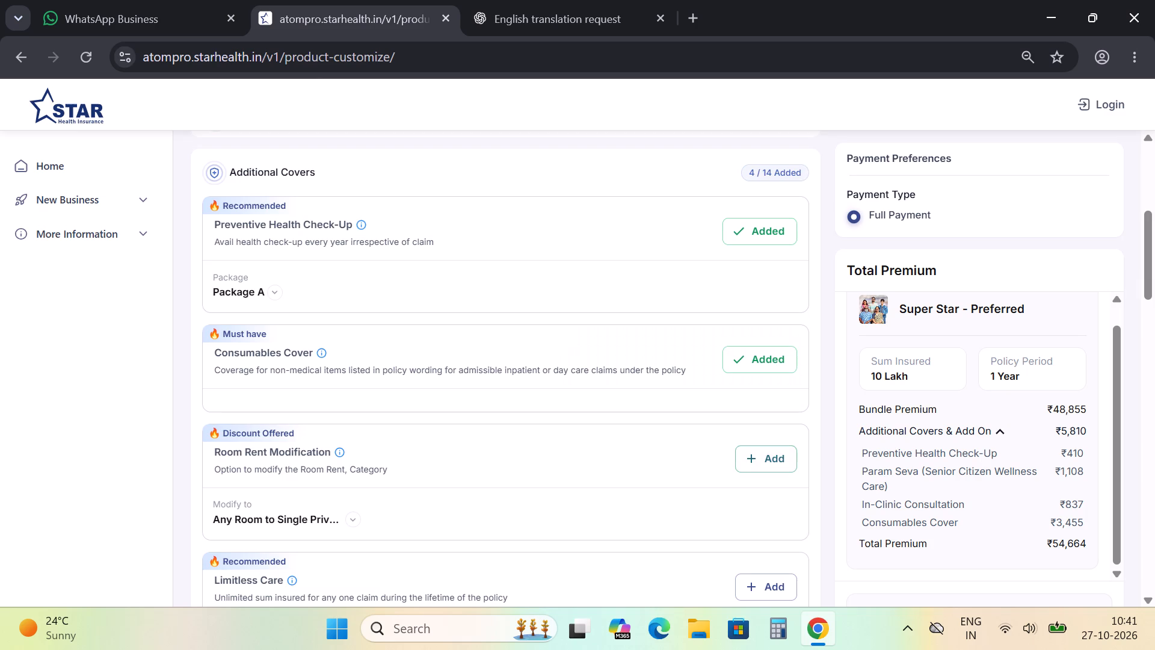
Add the Value Network cover to the Preferred plan.
scroll(937, 468, down, 3)
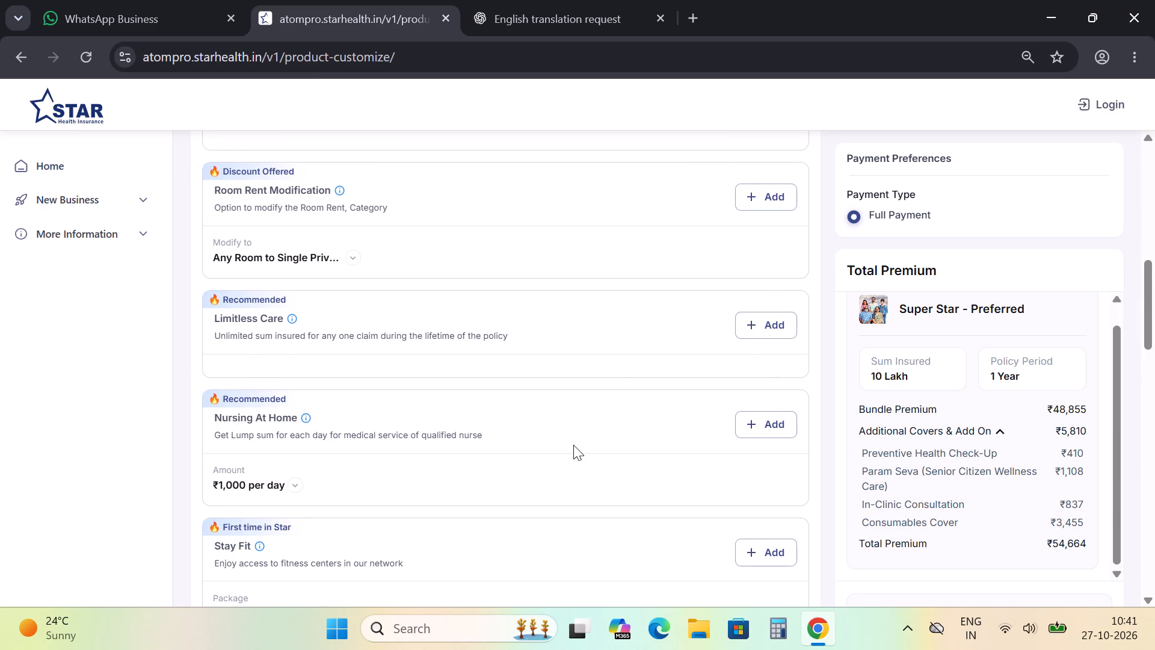
scroll(573, 445, down, 4)
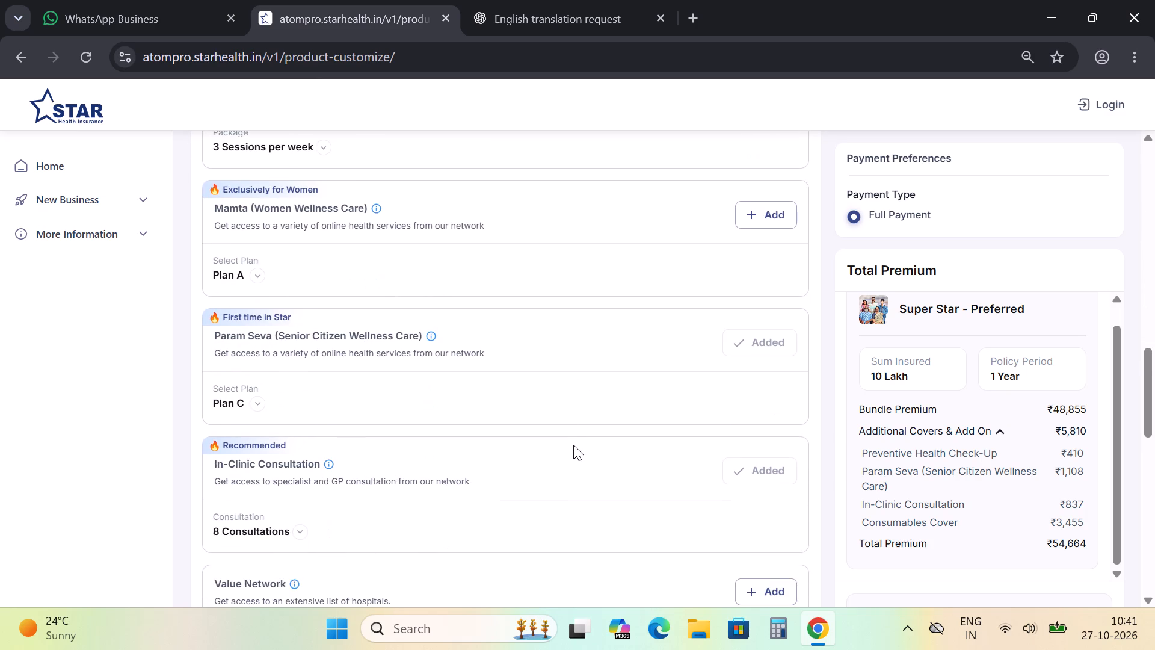
scroll(573, 445, down, 1)
click(763, 382)
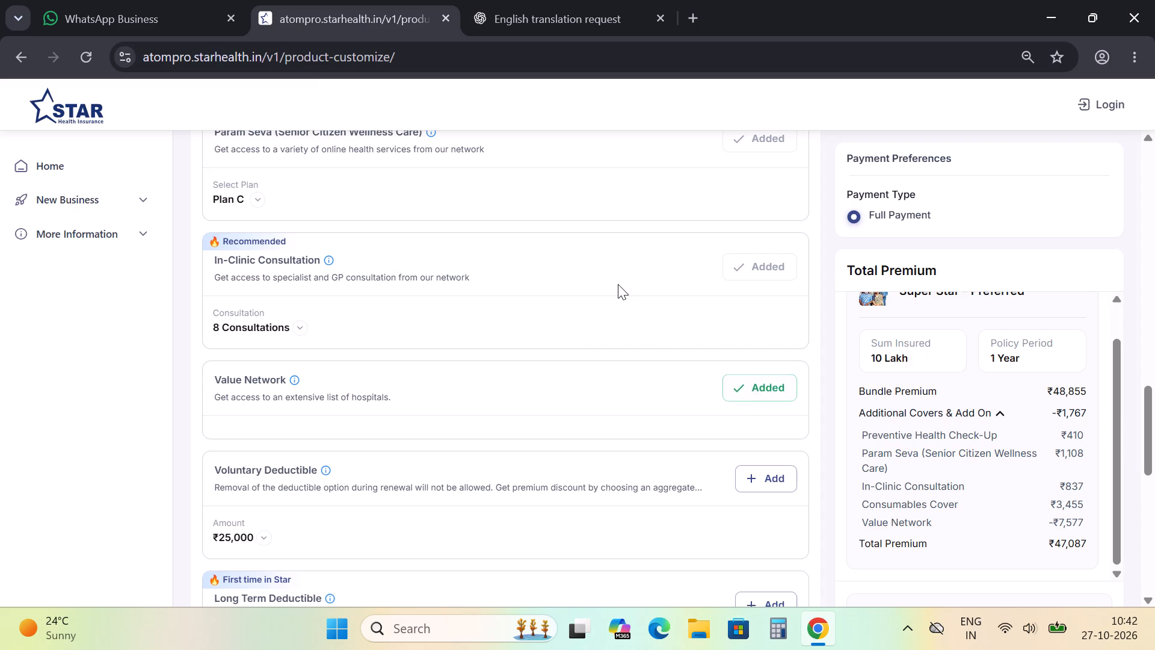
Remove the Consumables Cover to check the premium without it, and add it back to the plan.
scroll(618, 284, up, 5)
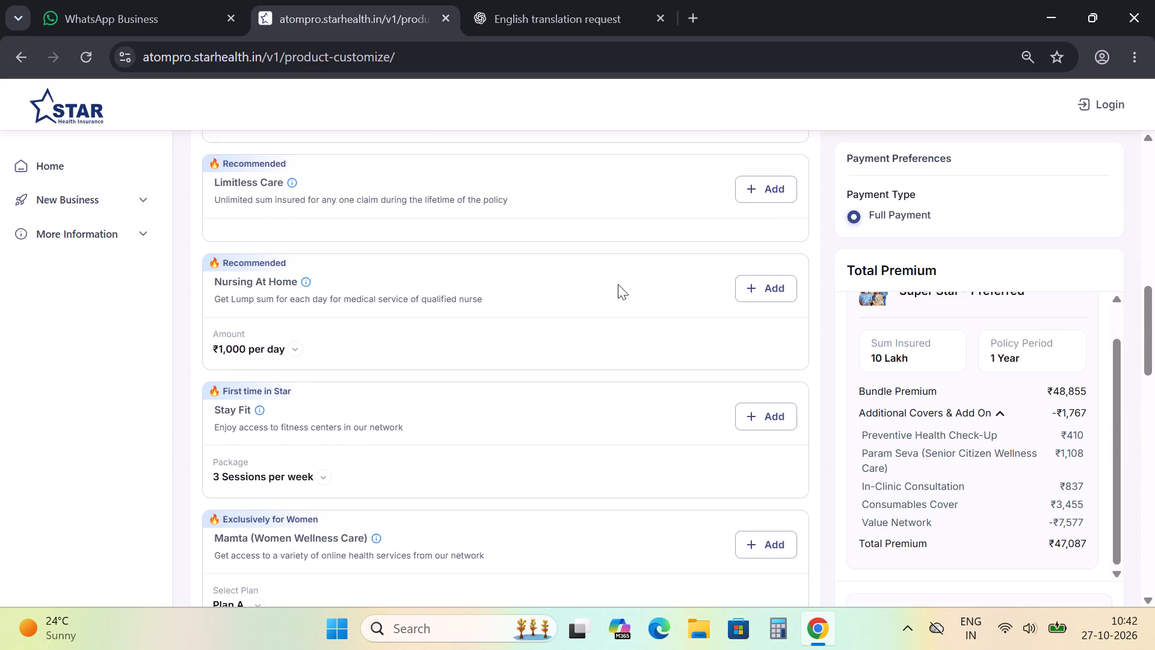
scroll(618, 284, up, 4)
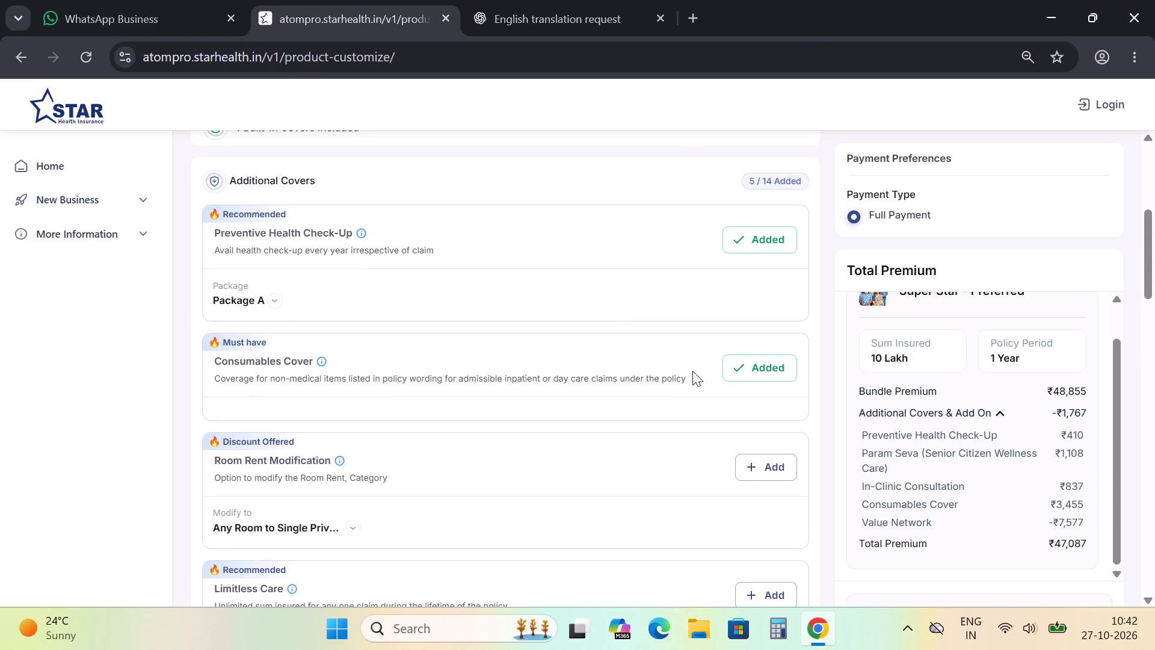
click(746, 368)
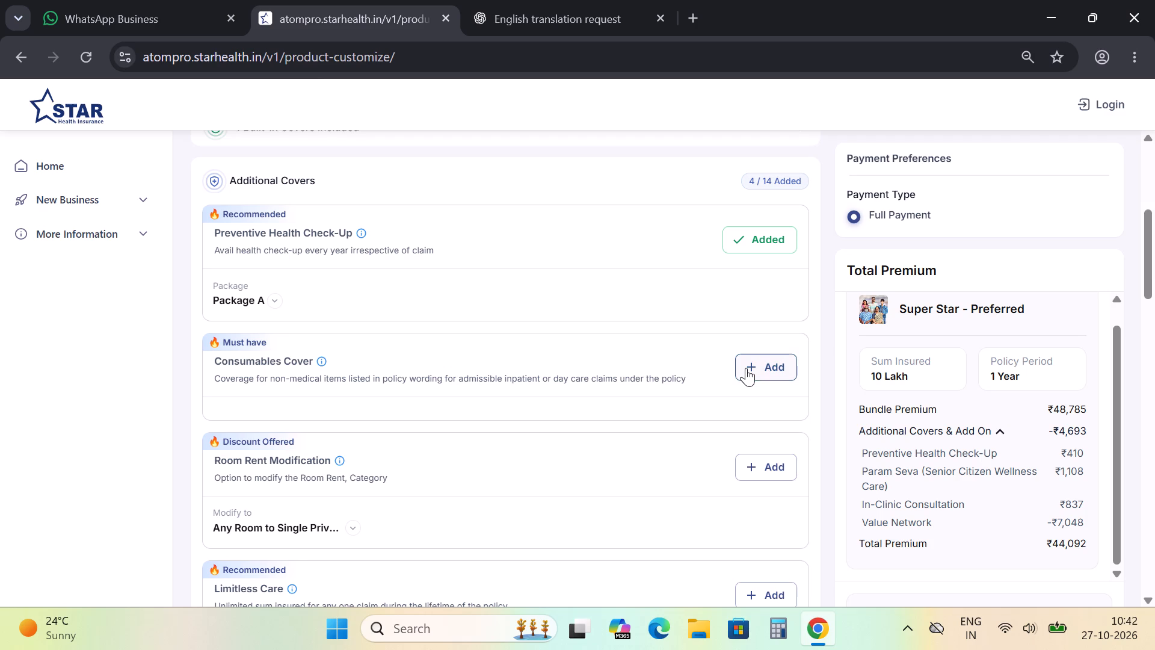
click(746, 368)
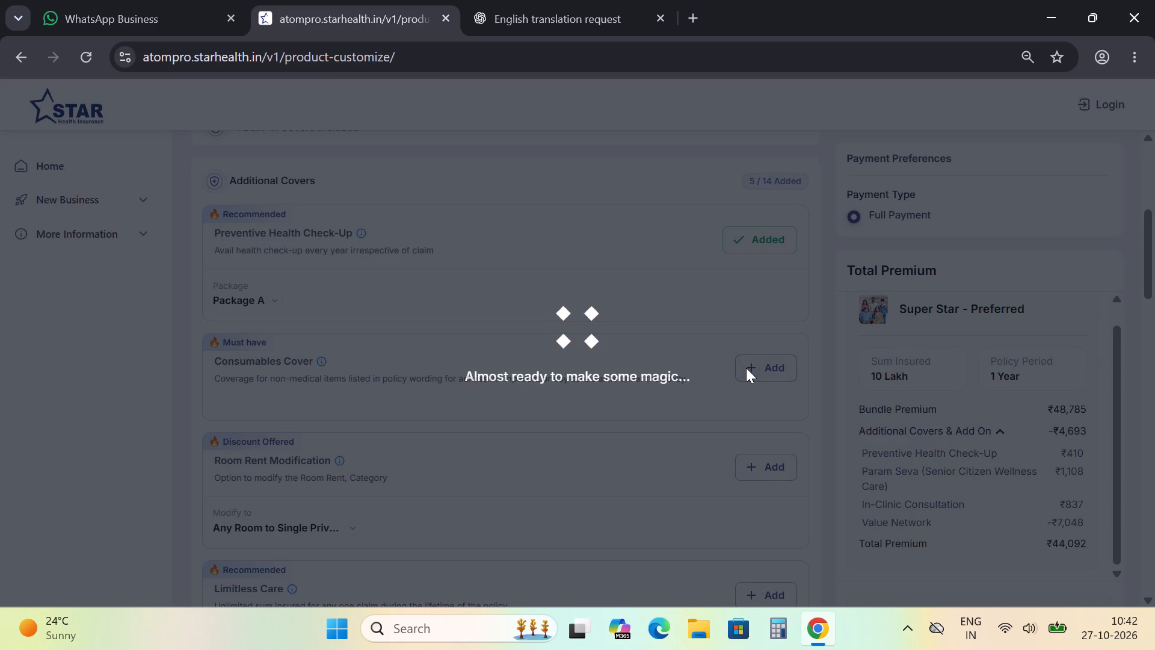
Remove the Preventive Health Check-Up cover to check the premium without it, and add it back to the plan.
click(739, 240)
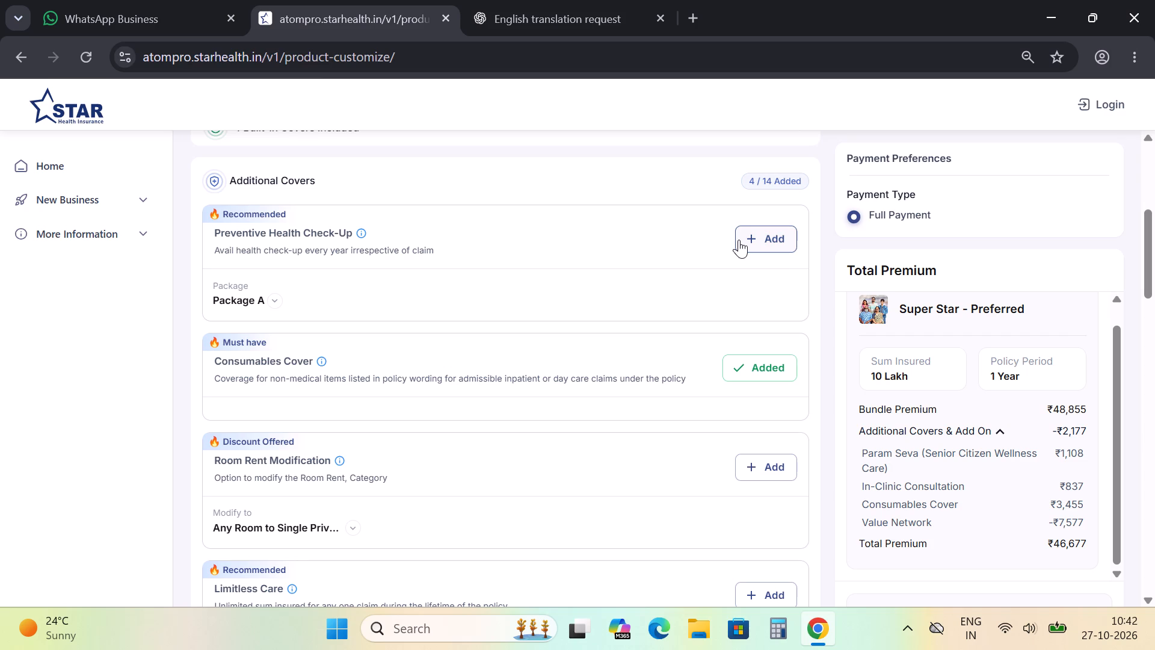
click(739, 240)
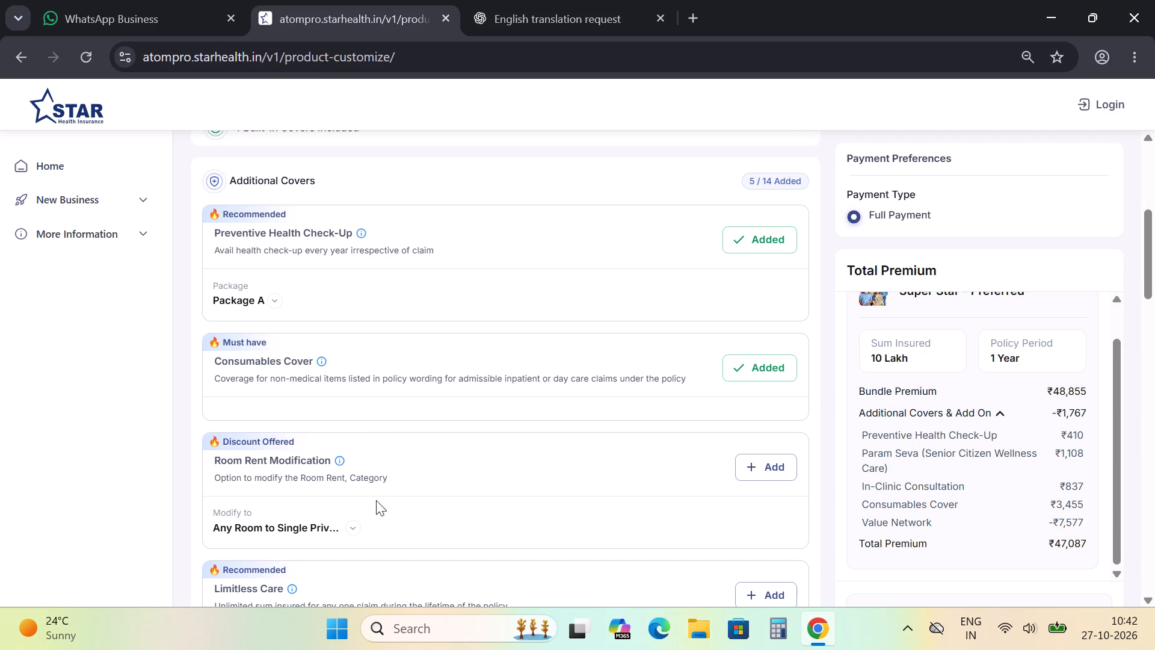
Add the Room Rent Modification cover to the Preferred plan with the Any Room to Single Private AC Room option.
click(356, 530)
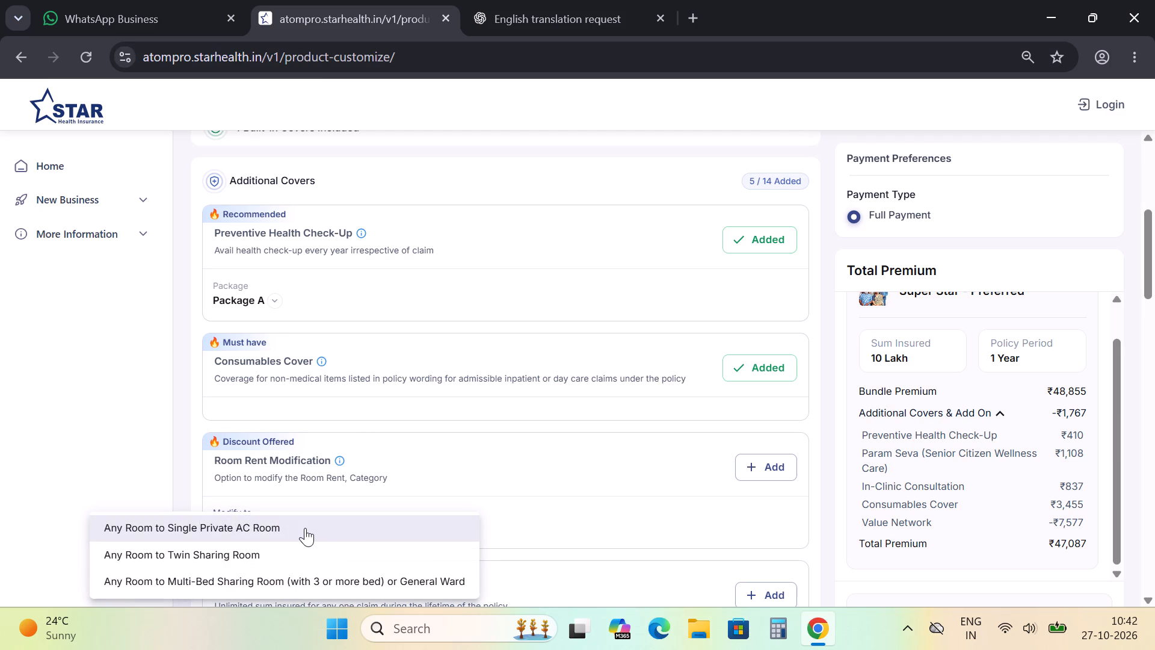
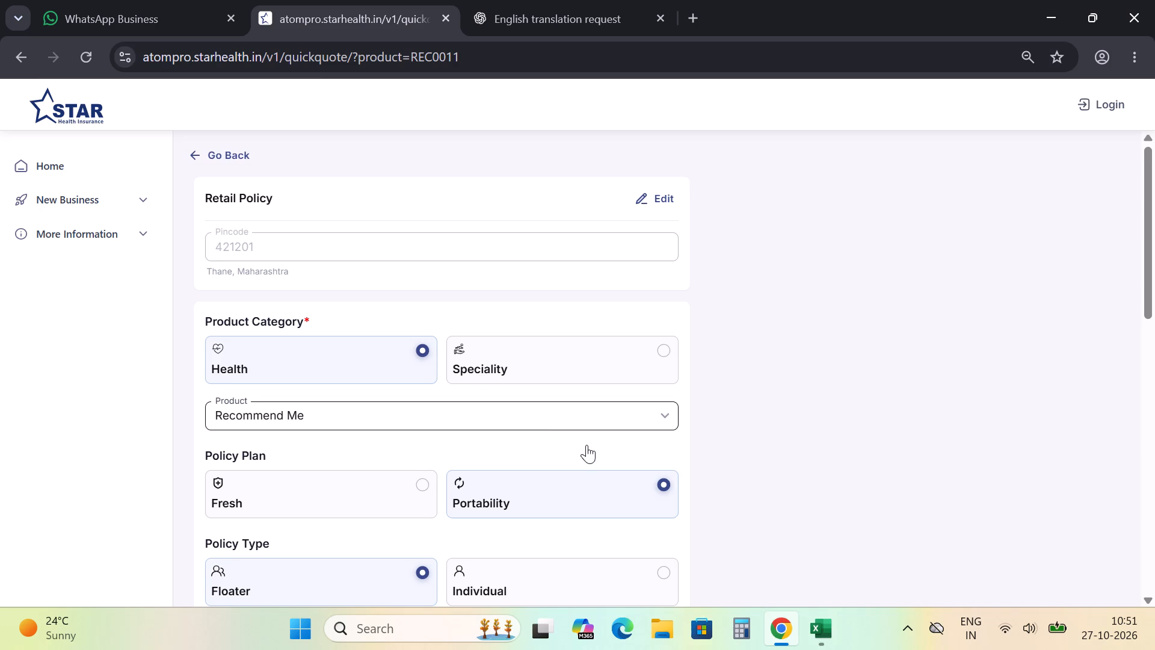
Set the members to insure to 2 adults and 2 children in the quote form.
scroll(587, 445, down, 5)
click(659, 258)
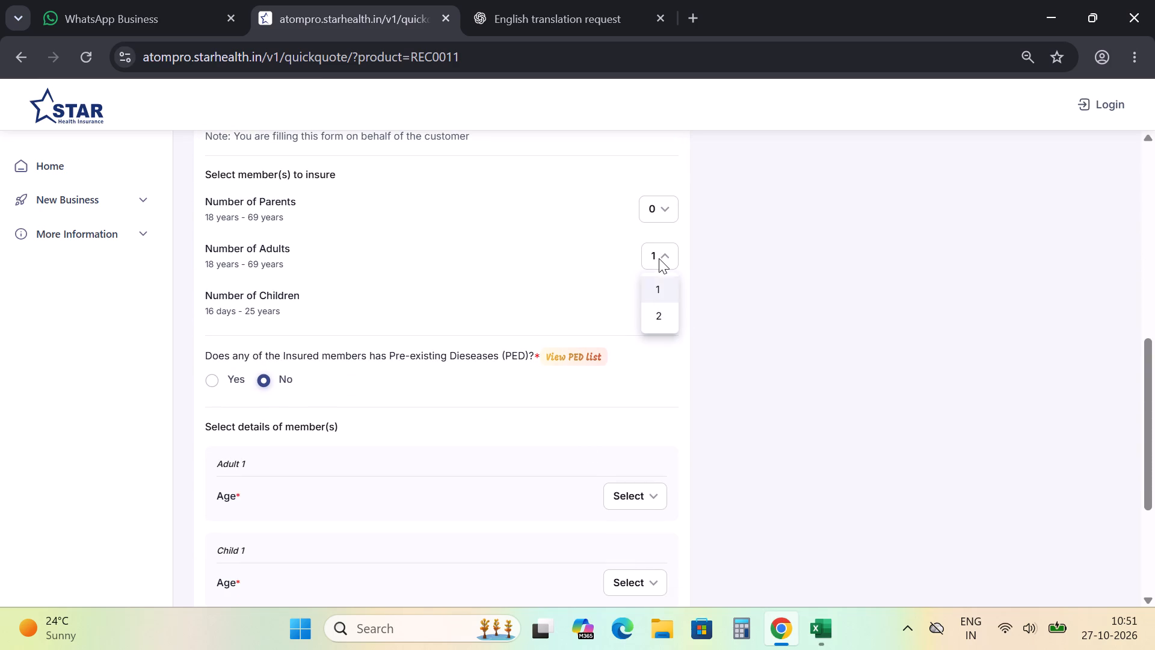
click(662, 315)
click(663, 309)
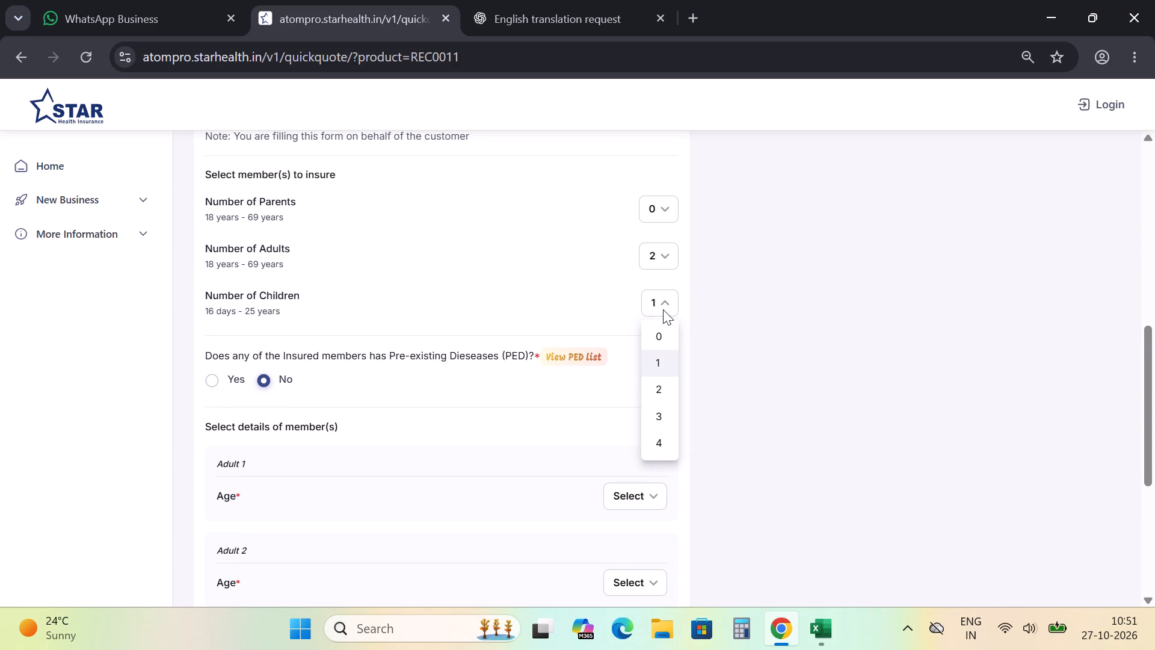
click(658, 391)
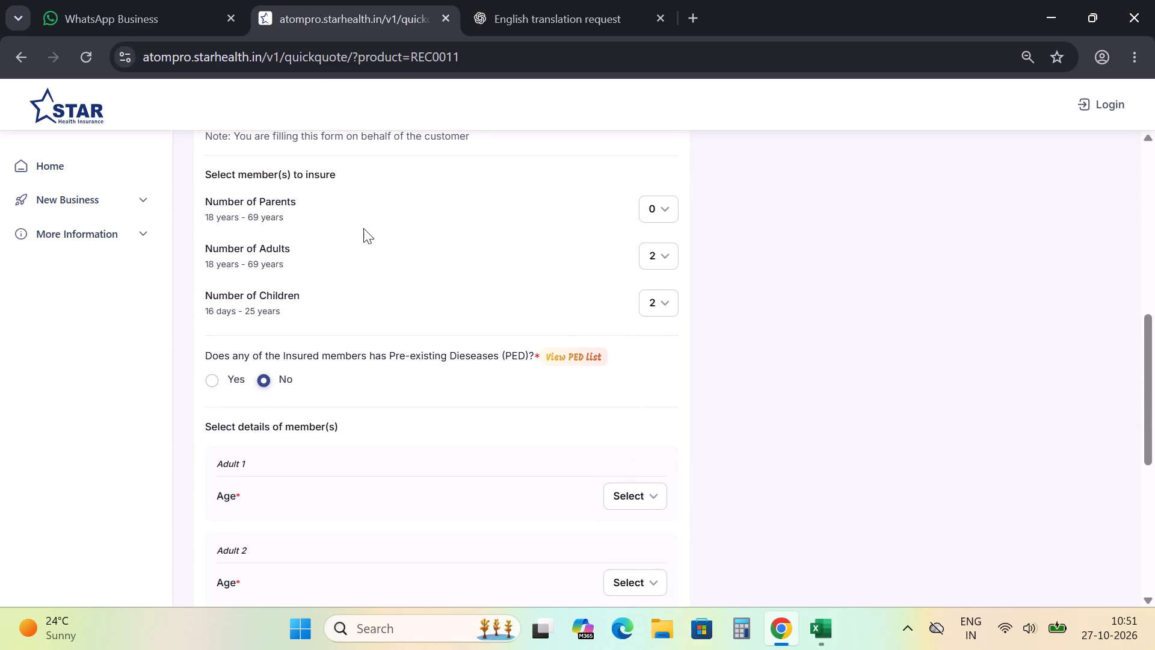
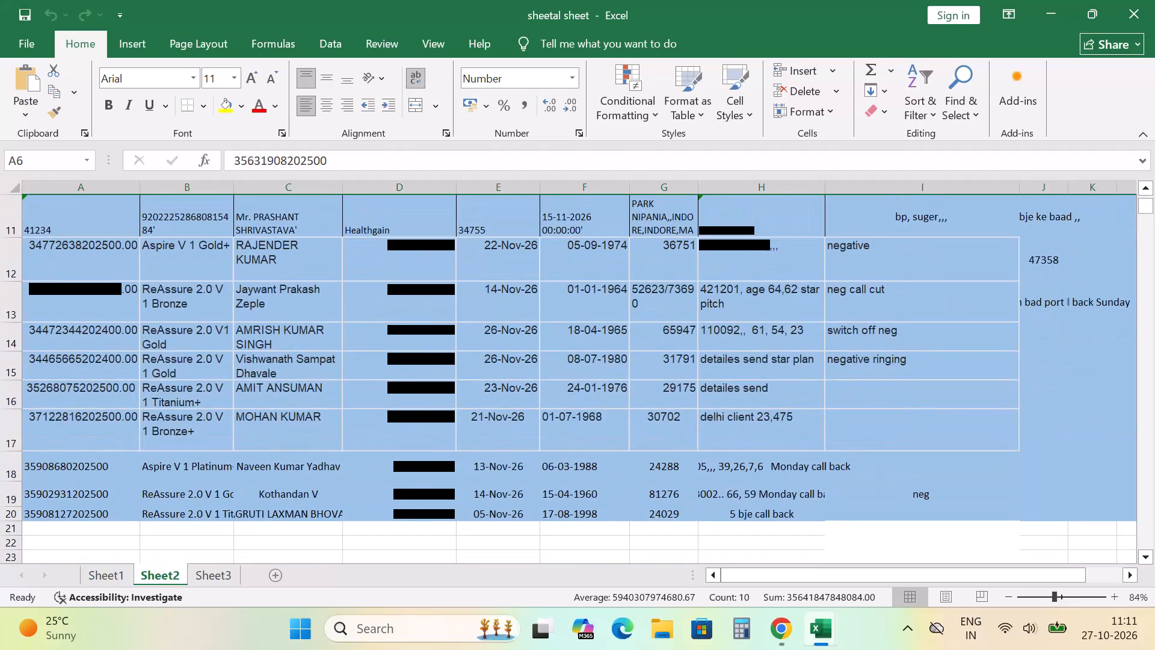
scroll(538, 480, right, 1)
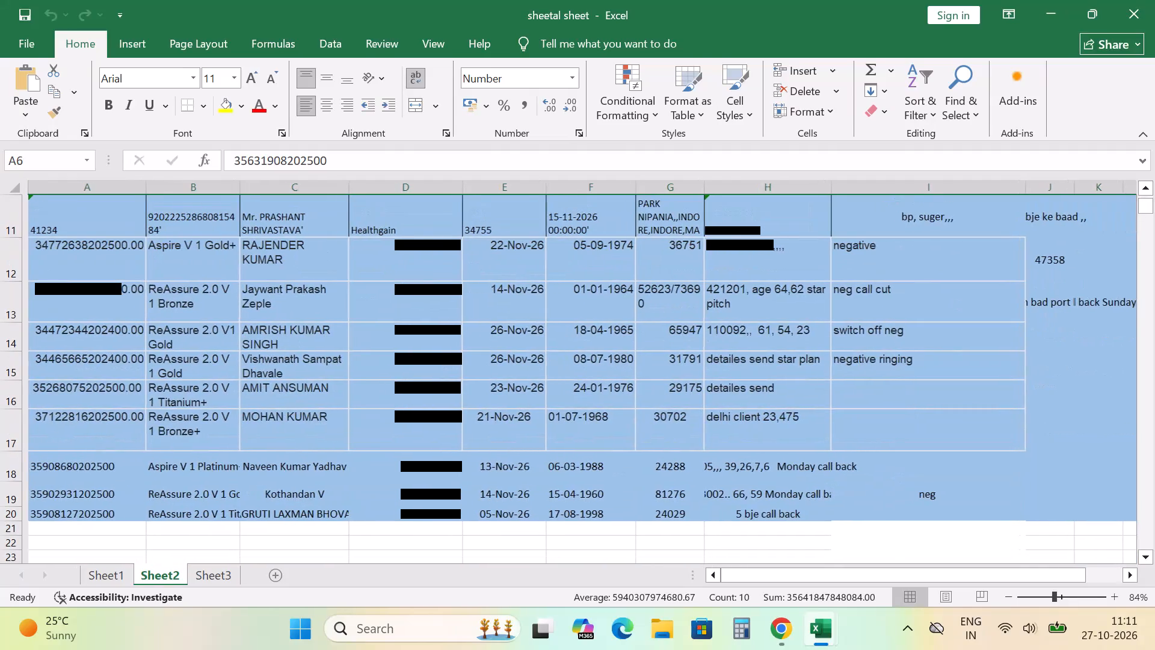
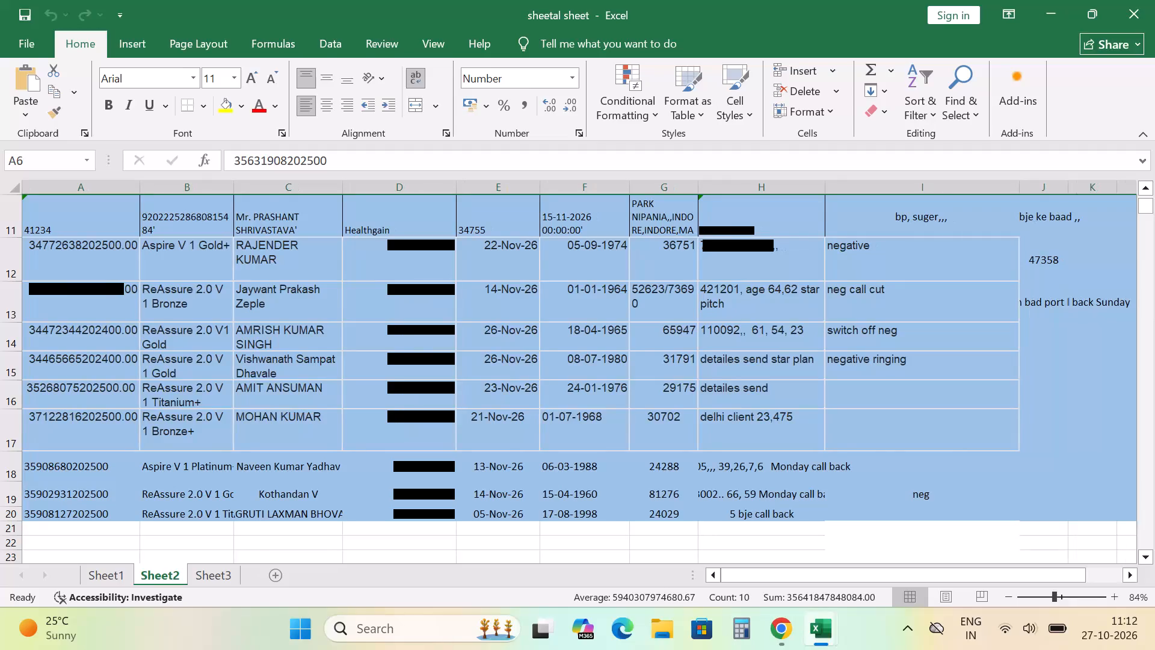
Select the entire row 20 on Sheet2, the client record marked "5 bje call back".
click(8, 514)
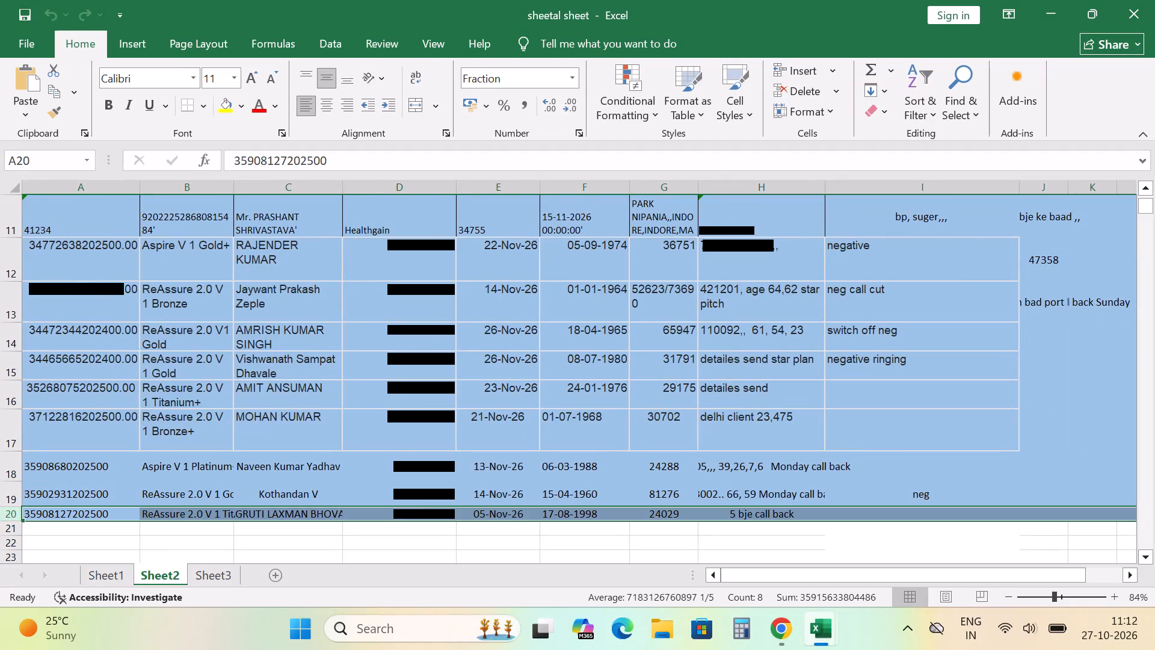
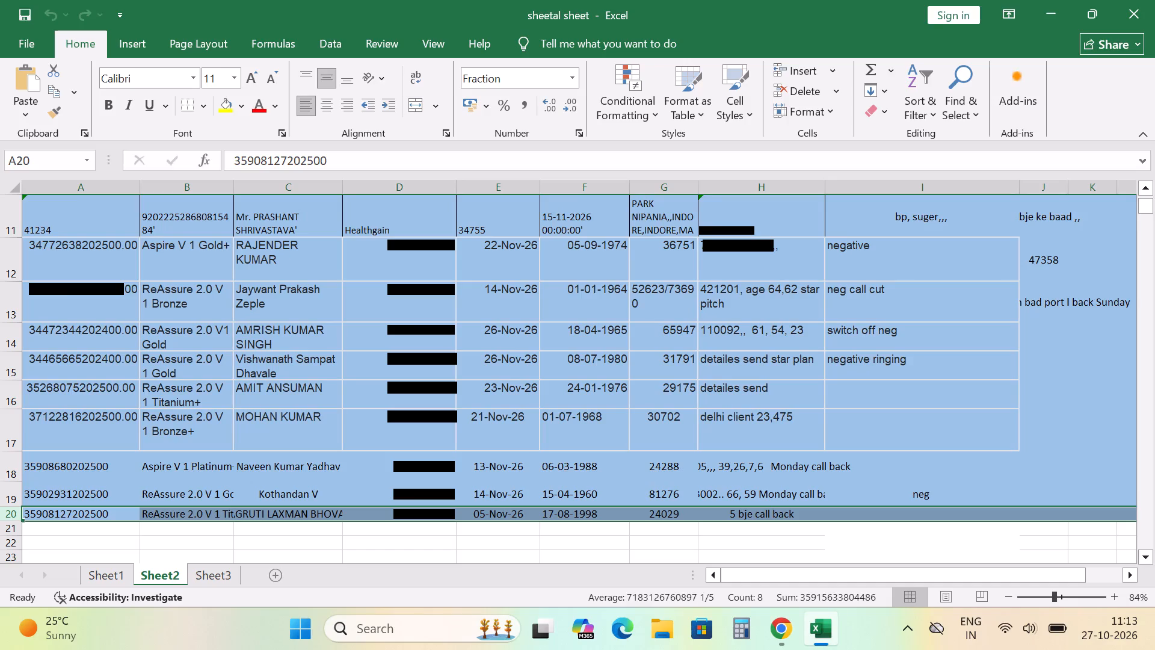
Review the client records in row 18, marked "Monday call back", and row 20, marked "5 bje call back", highlighting each entire row.
click(312, 459)
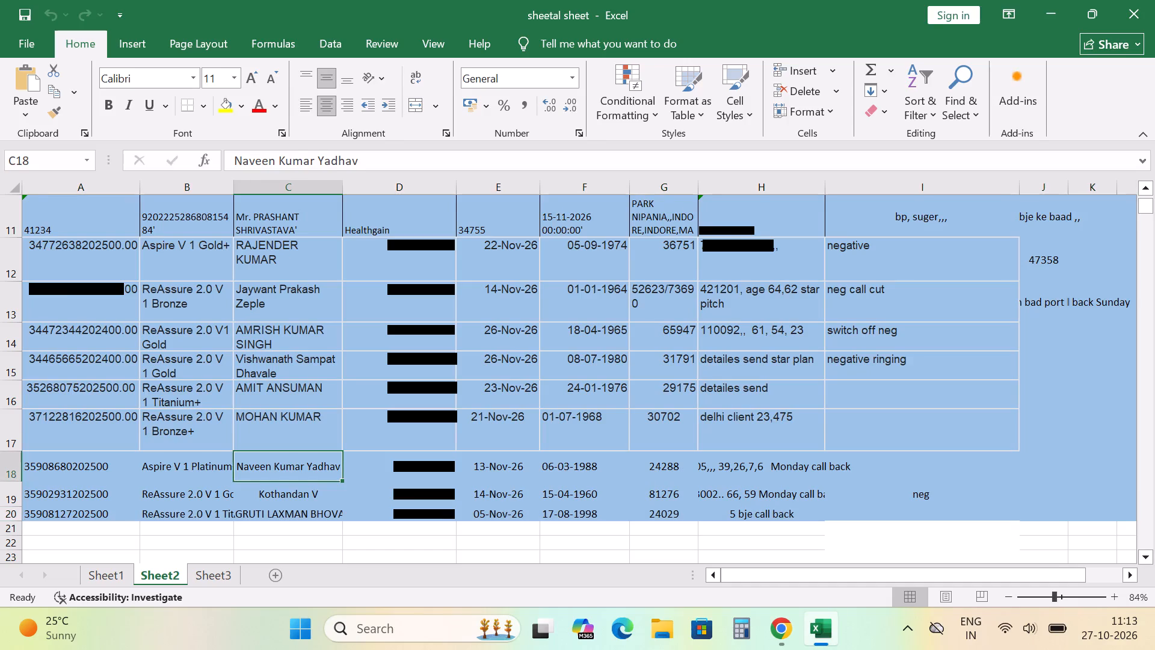
click(7, 462)
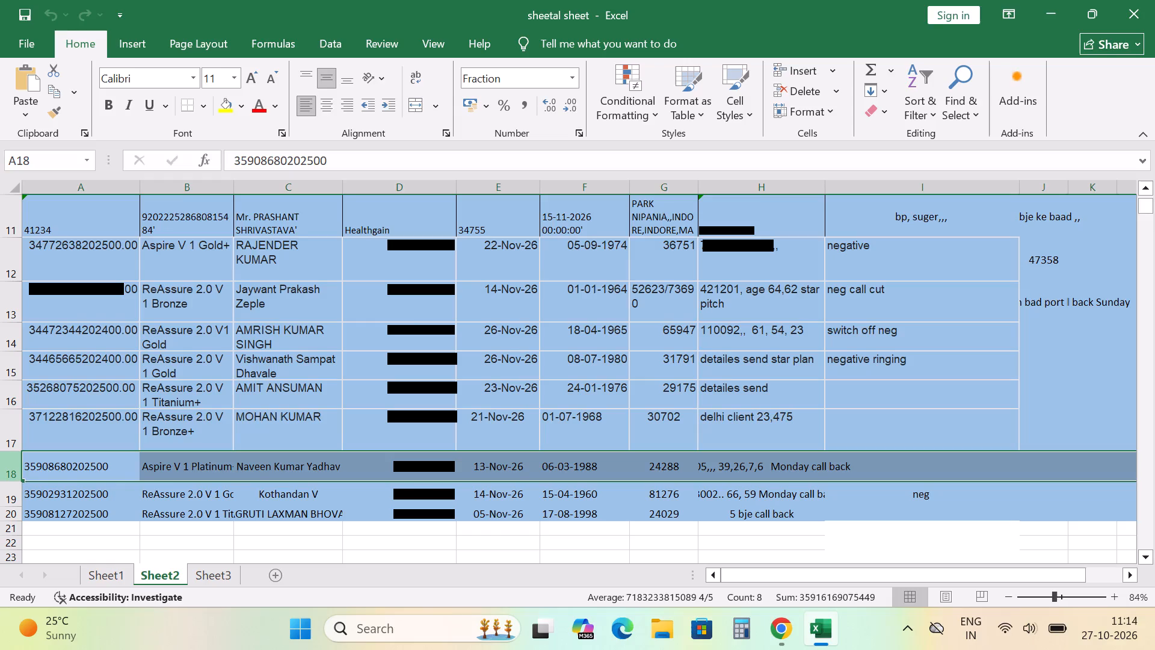
click(16, 514)
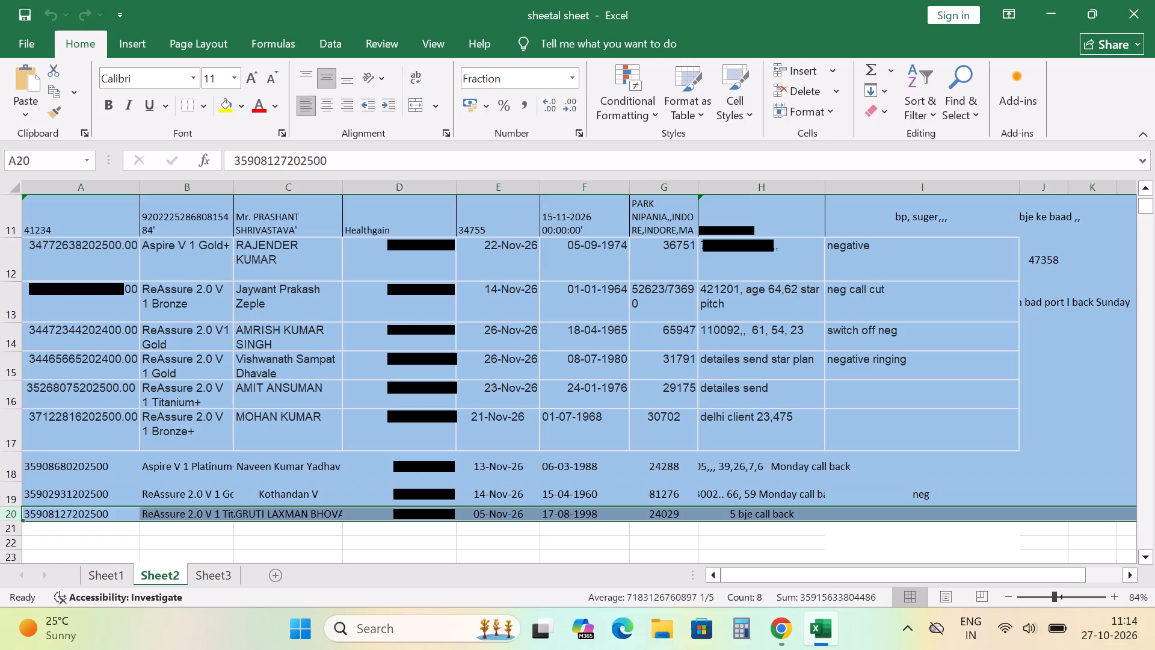
click(13, 468)
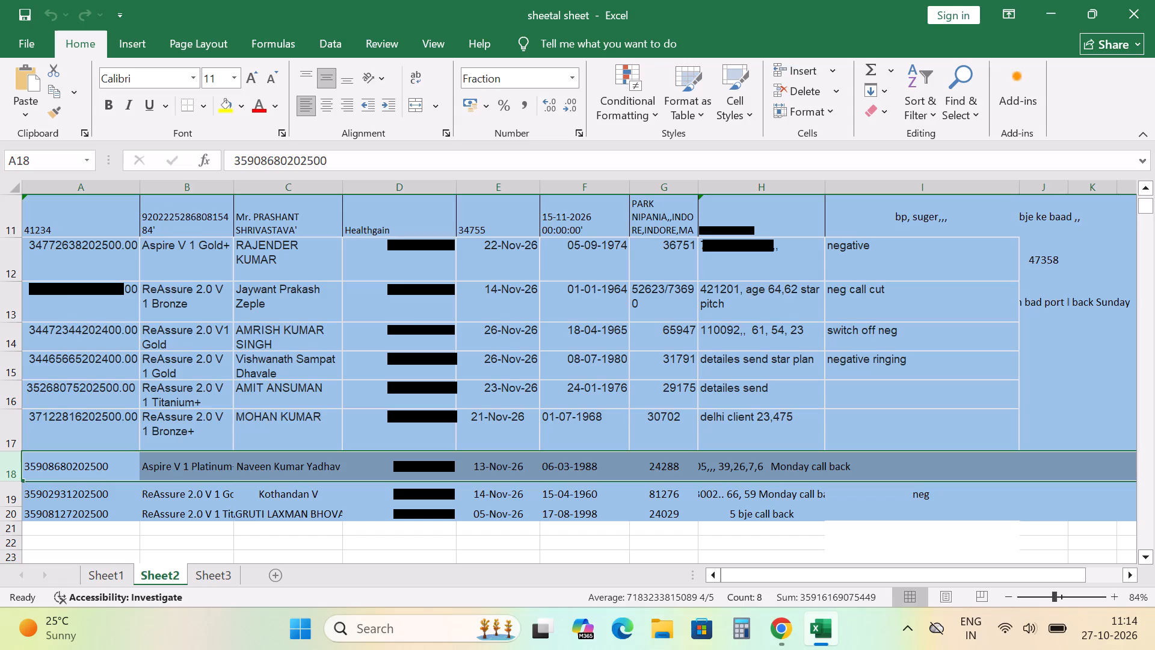
click(15, 462)
Find the Infinity policy record marked "4.30 bje call back" on Sheet2 and highlight its entire row 10 for reading.
scroll(280, 386, up, 1)
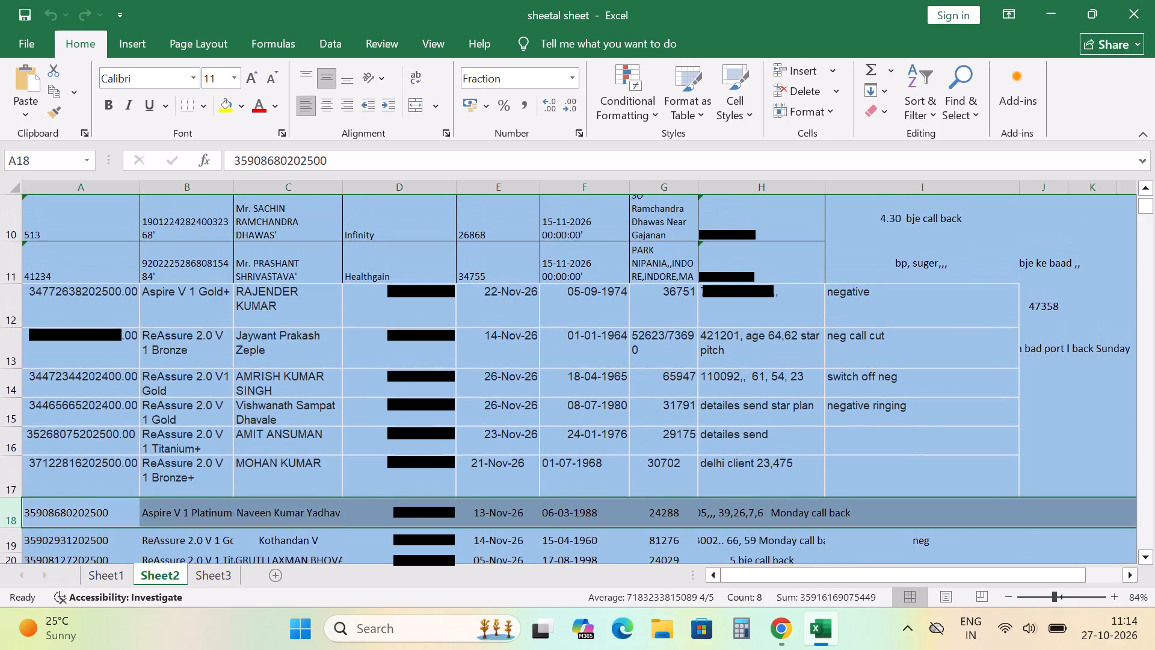
scroll(280, 386, up, 4)
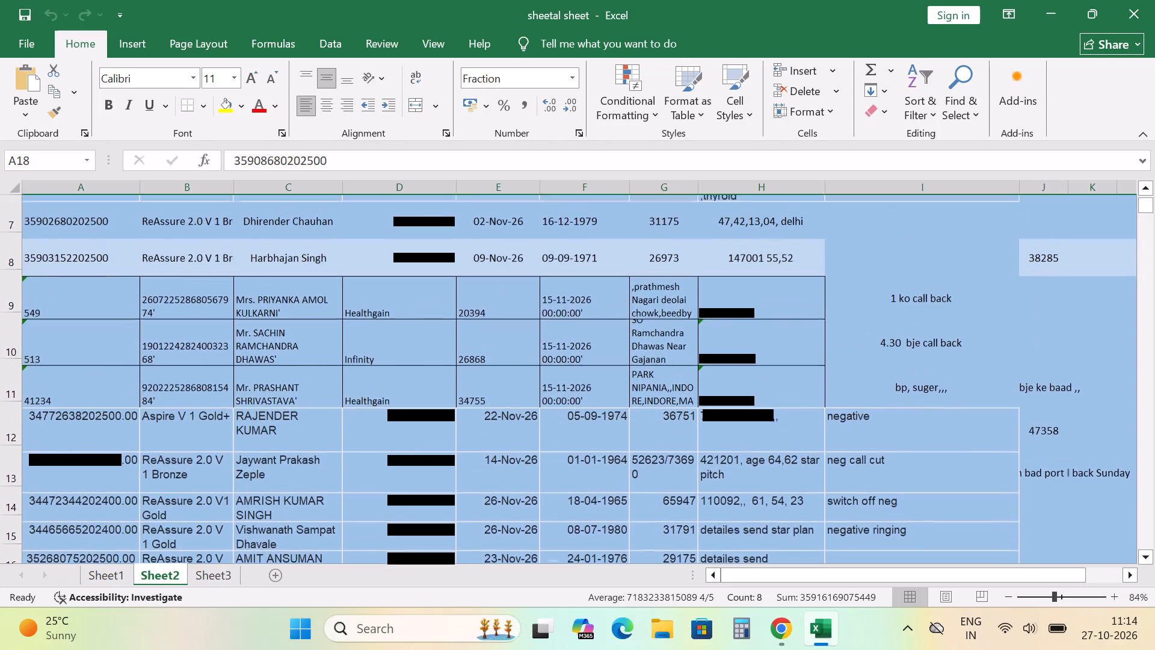
scroll(280, 386, up, 1)
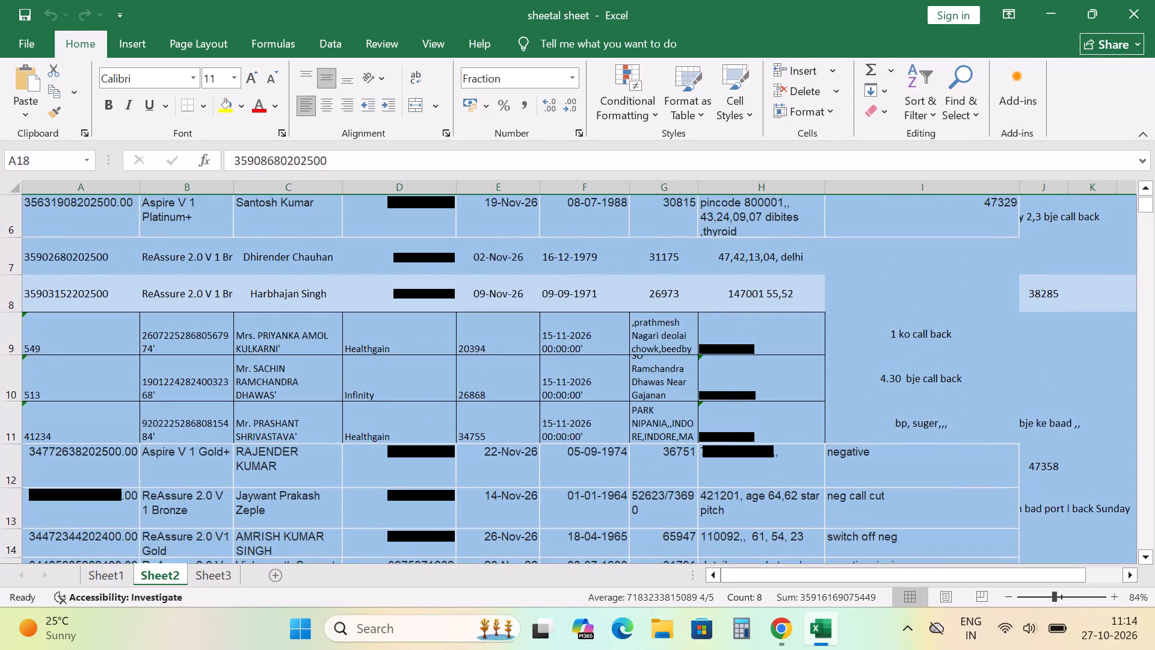
click(1, 378)
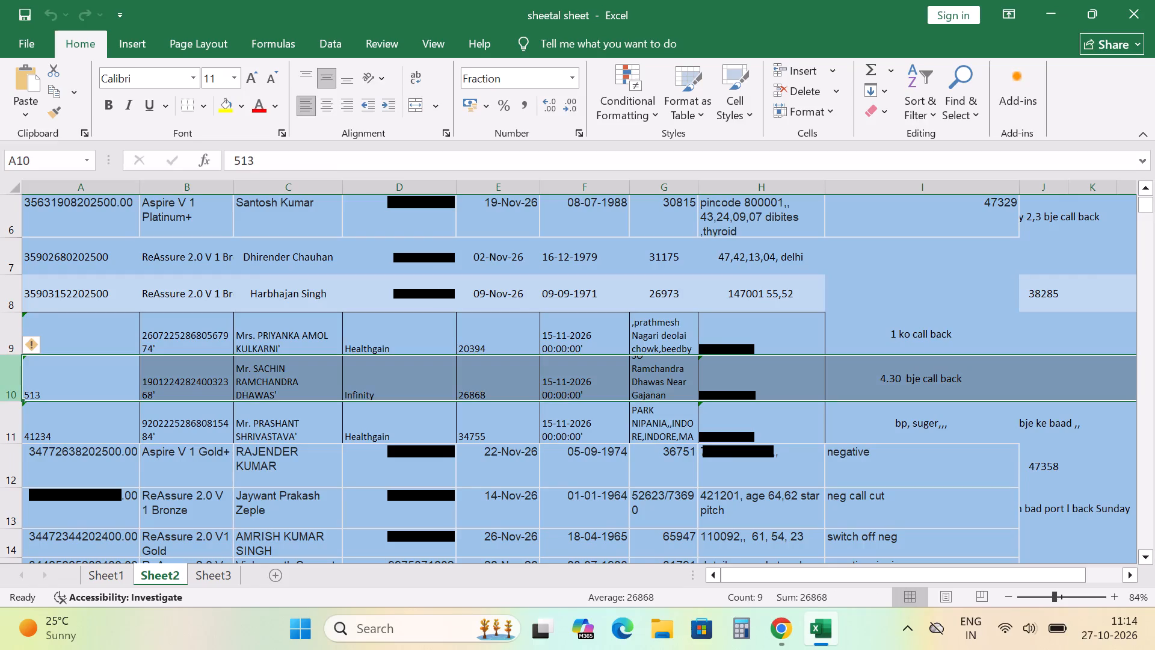
scroll(182, 391, right, 1)
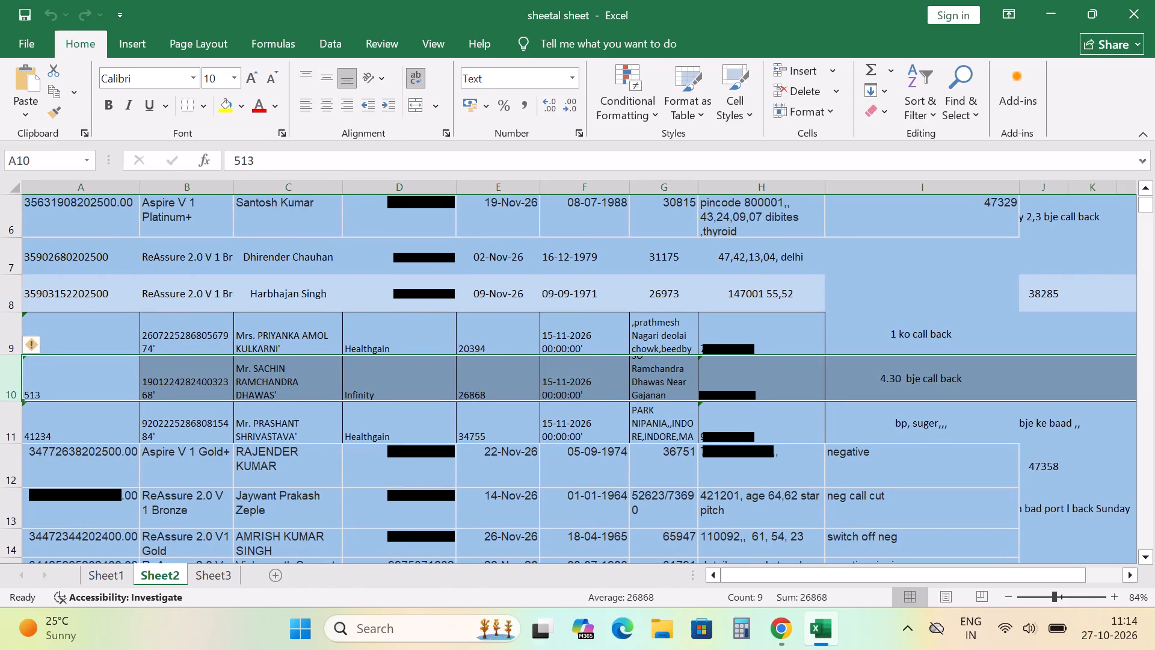
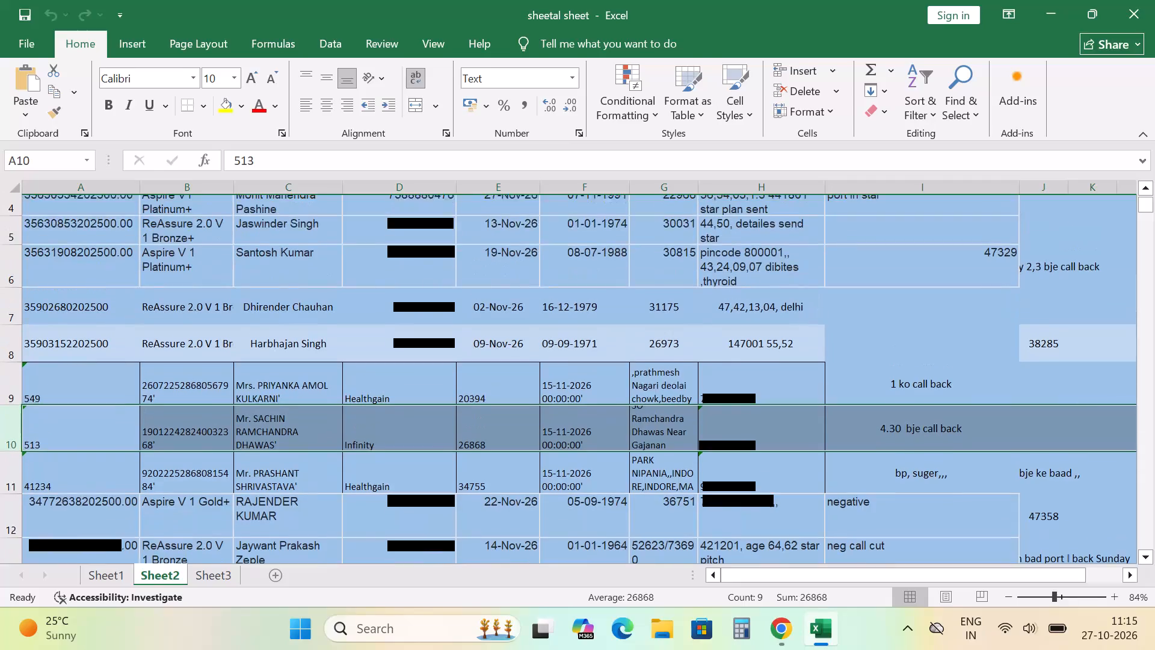
Find the ReAssure 2.0 client record in row 8 of Sheet2 and highlight its entire row for reading.
scroll(405, 374, up, 1)
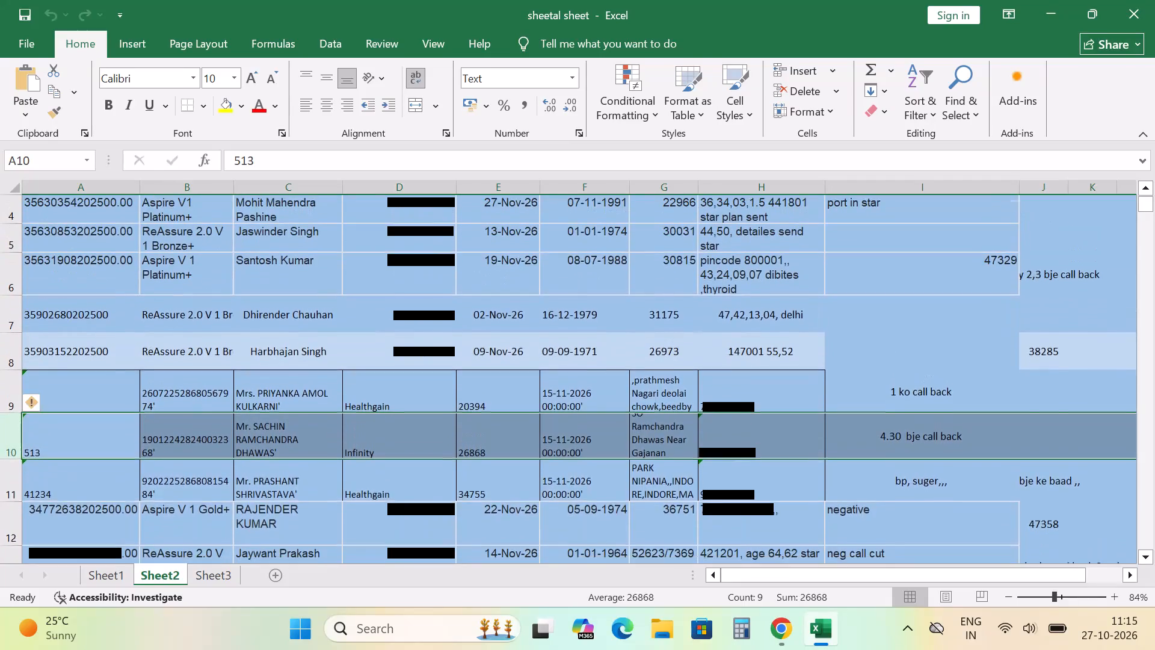
scroll(405, 374, up, 1)
scroll(298, 379, right, 1)
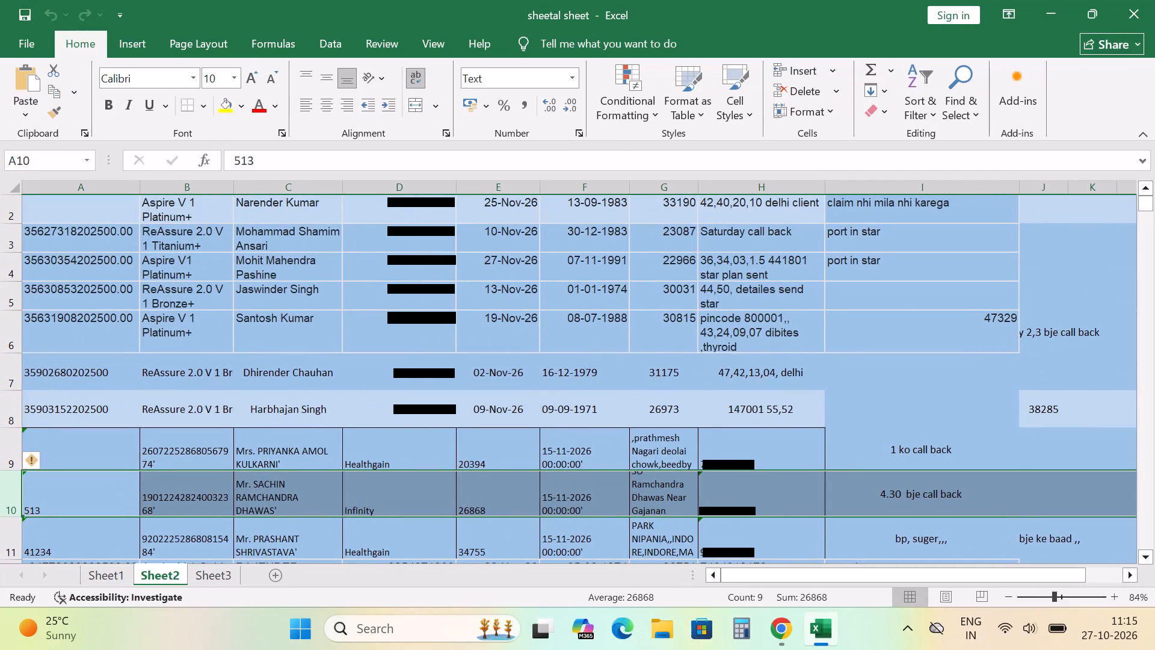
click(16, 410)
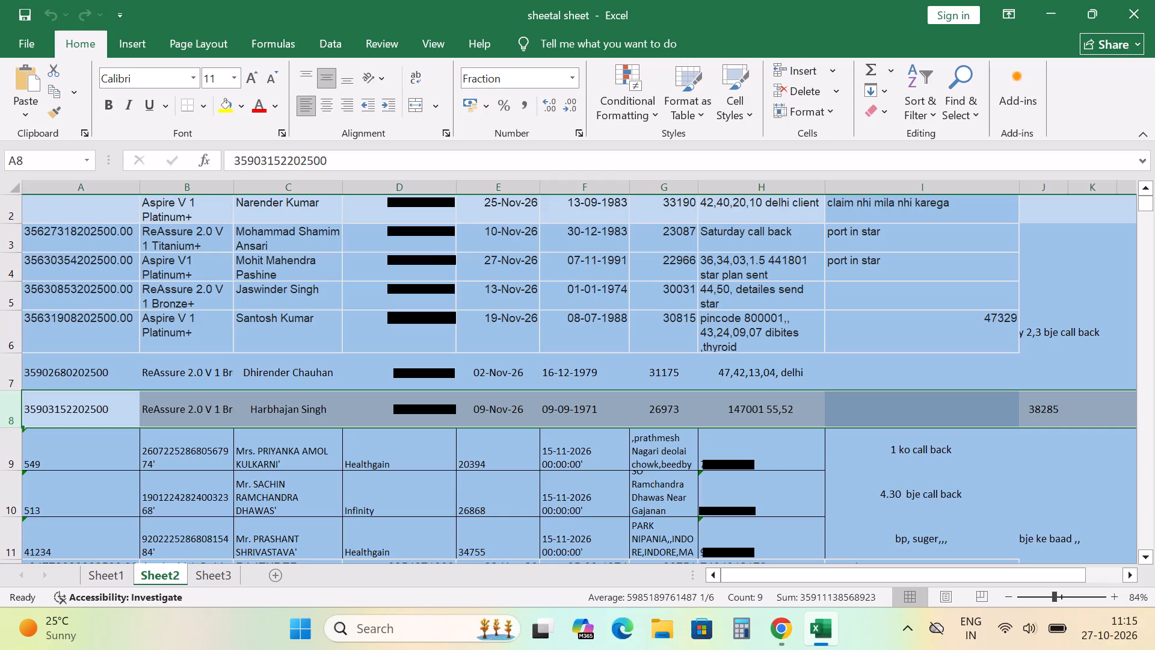
scroll(397, 435, right, 1)
Review the Aspire V 1 Gold+ record in row 1, marked "call back Friday porting karega", highlighting its entire row.
scroll(436, 369, up, 4)
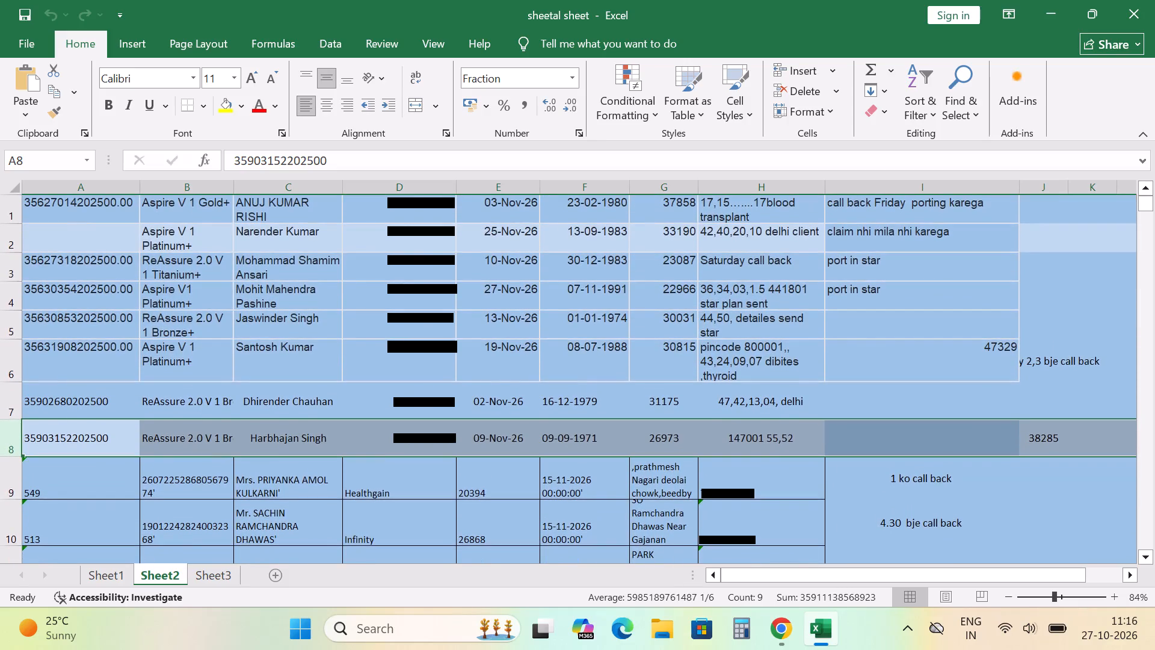
scroll(297, 300, right, 1)
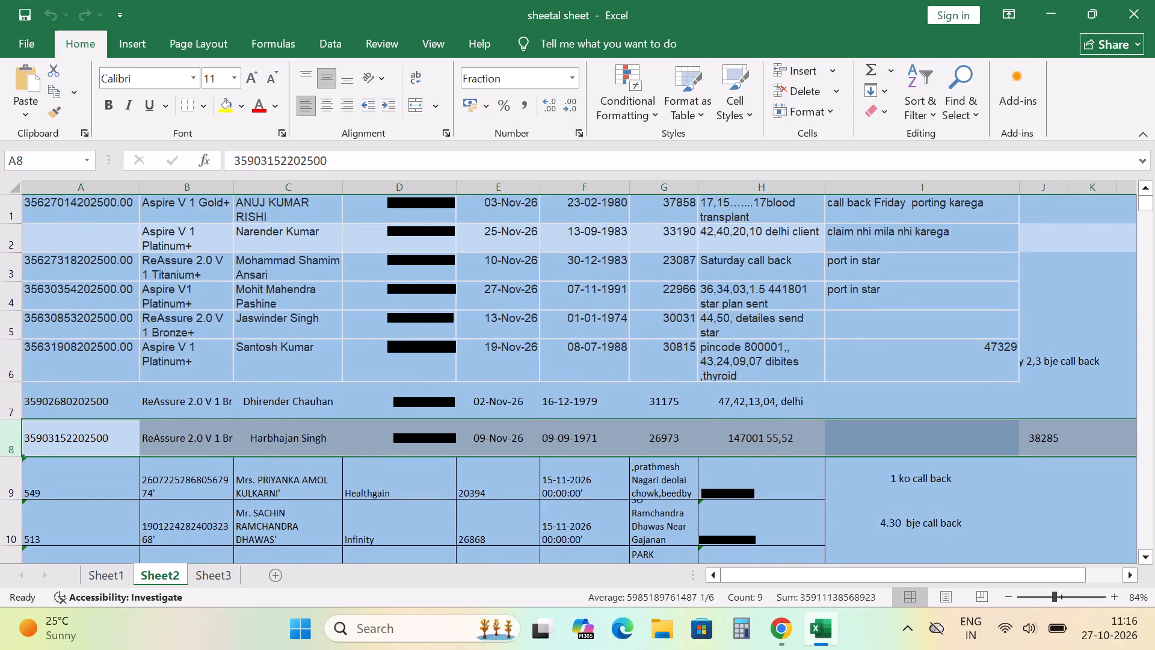
click(12, 205)
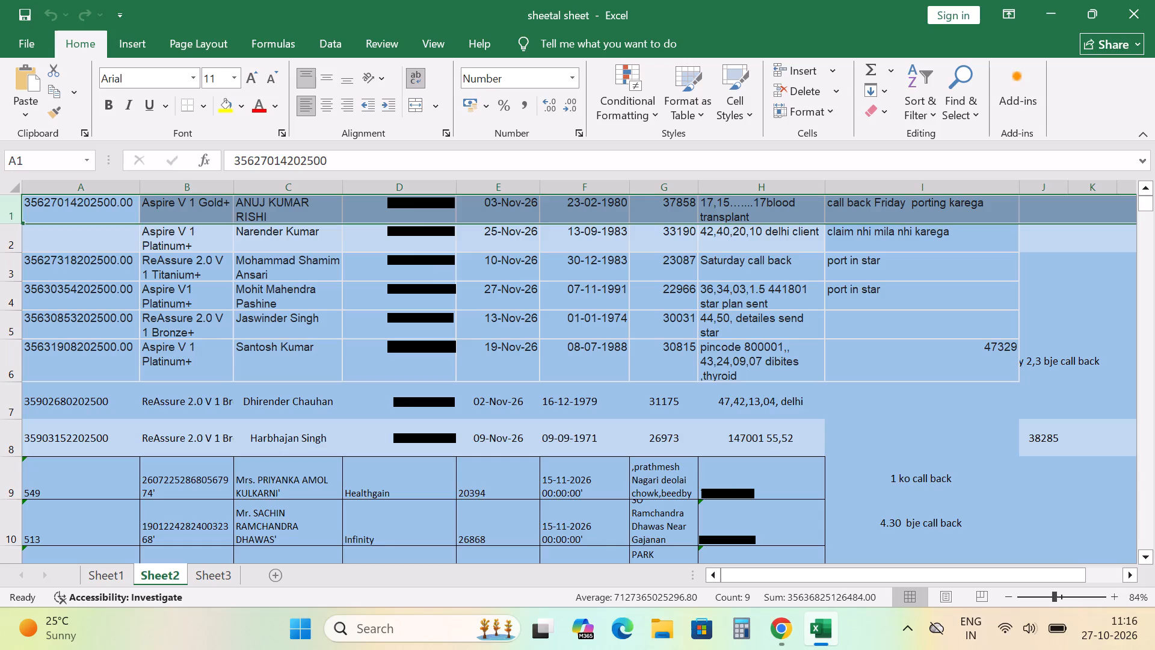
Look through the records below row 6 on Sheet2, checking their call-back remarks for another client to follow up.
scroll(125, 359, down, 1)
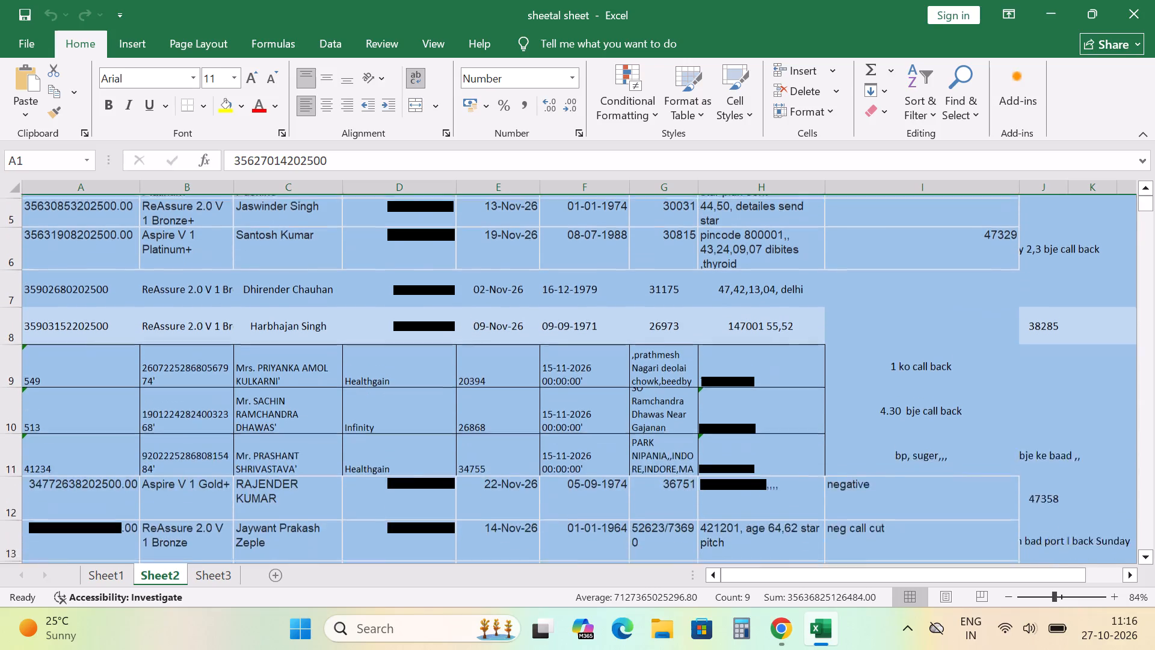
scroll(125, 359, down, 4)
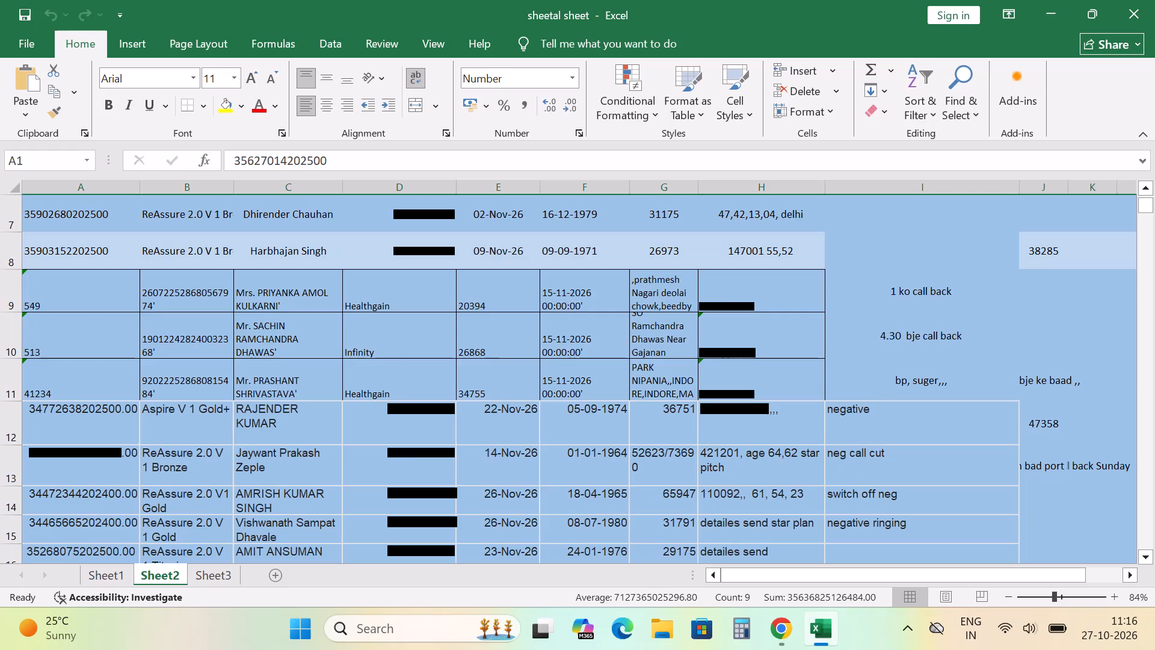